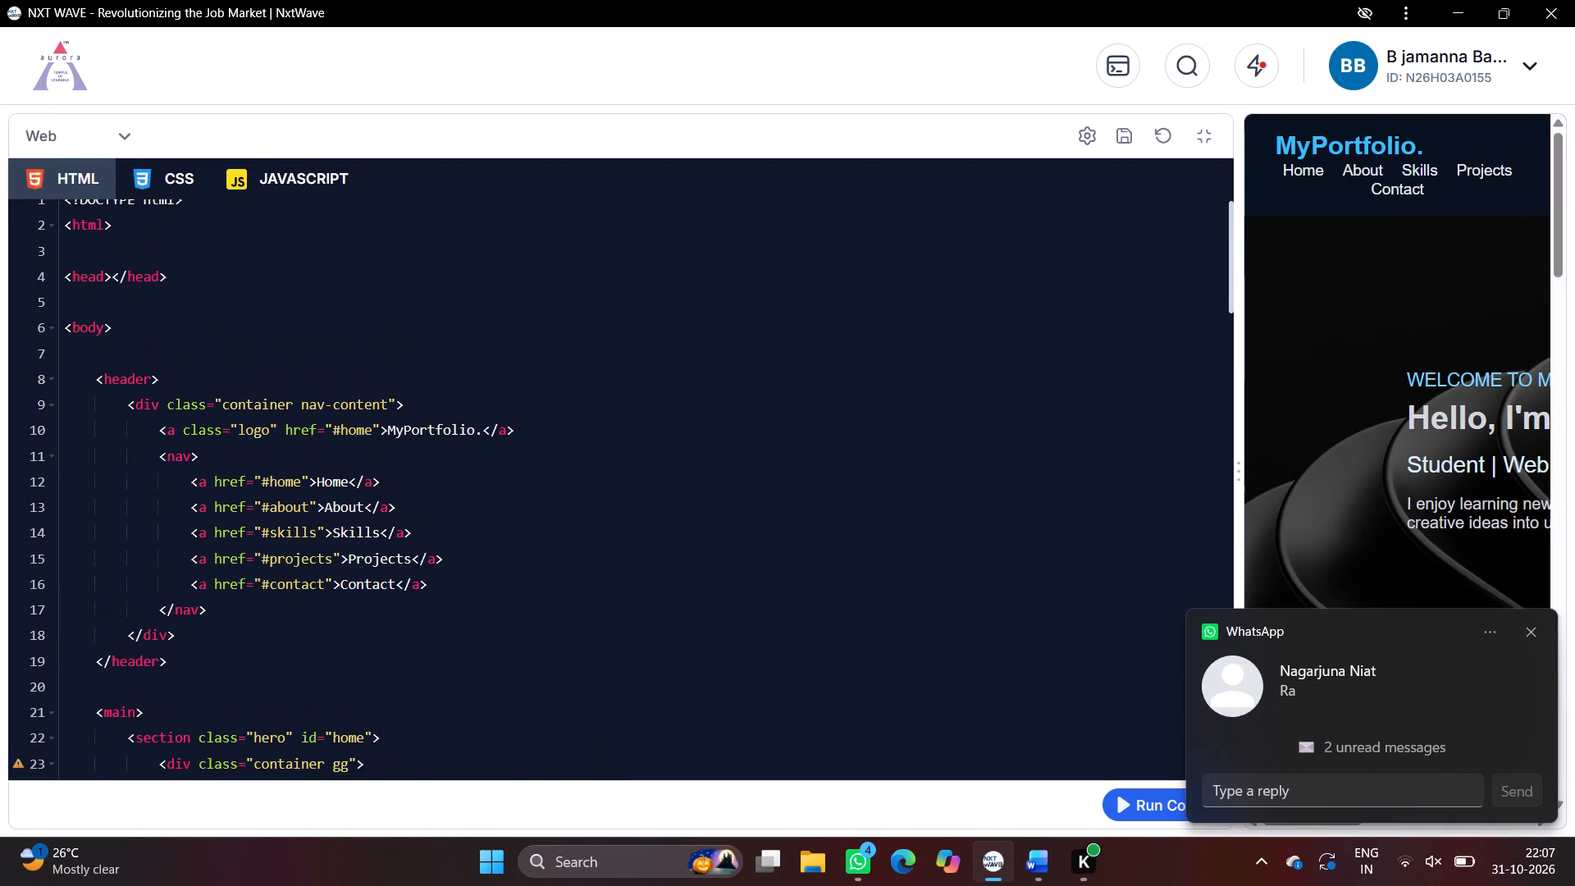
Dismiss the WhatsApp message notification covering the portfolio page preview.
left_click(1526, 627)
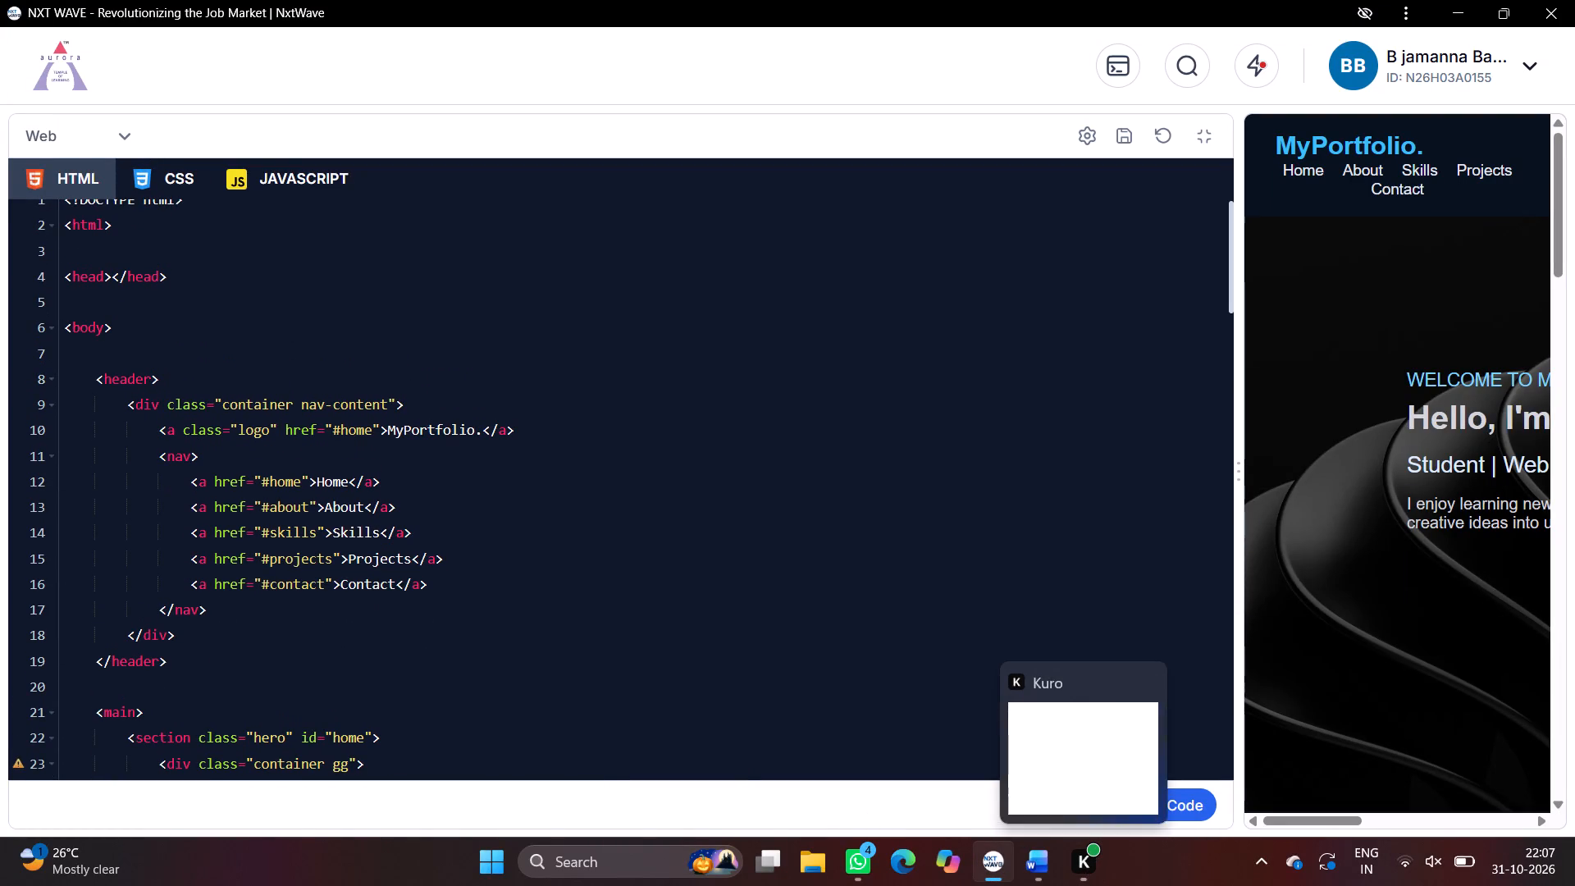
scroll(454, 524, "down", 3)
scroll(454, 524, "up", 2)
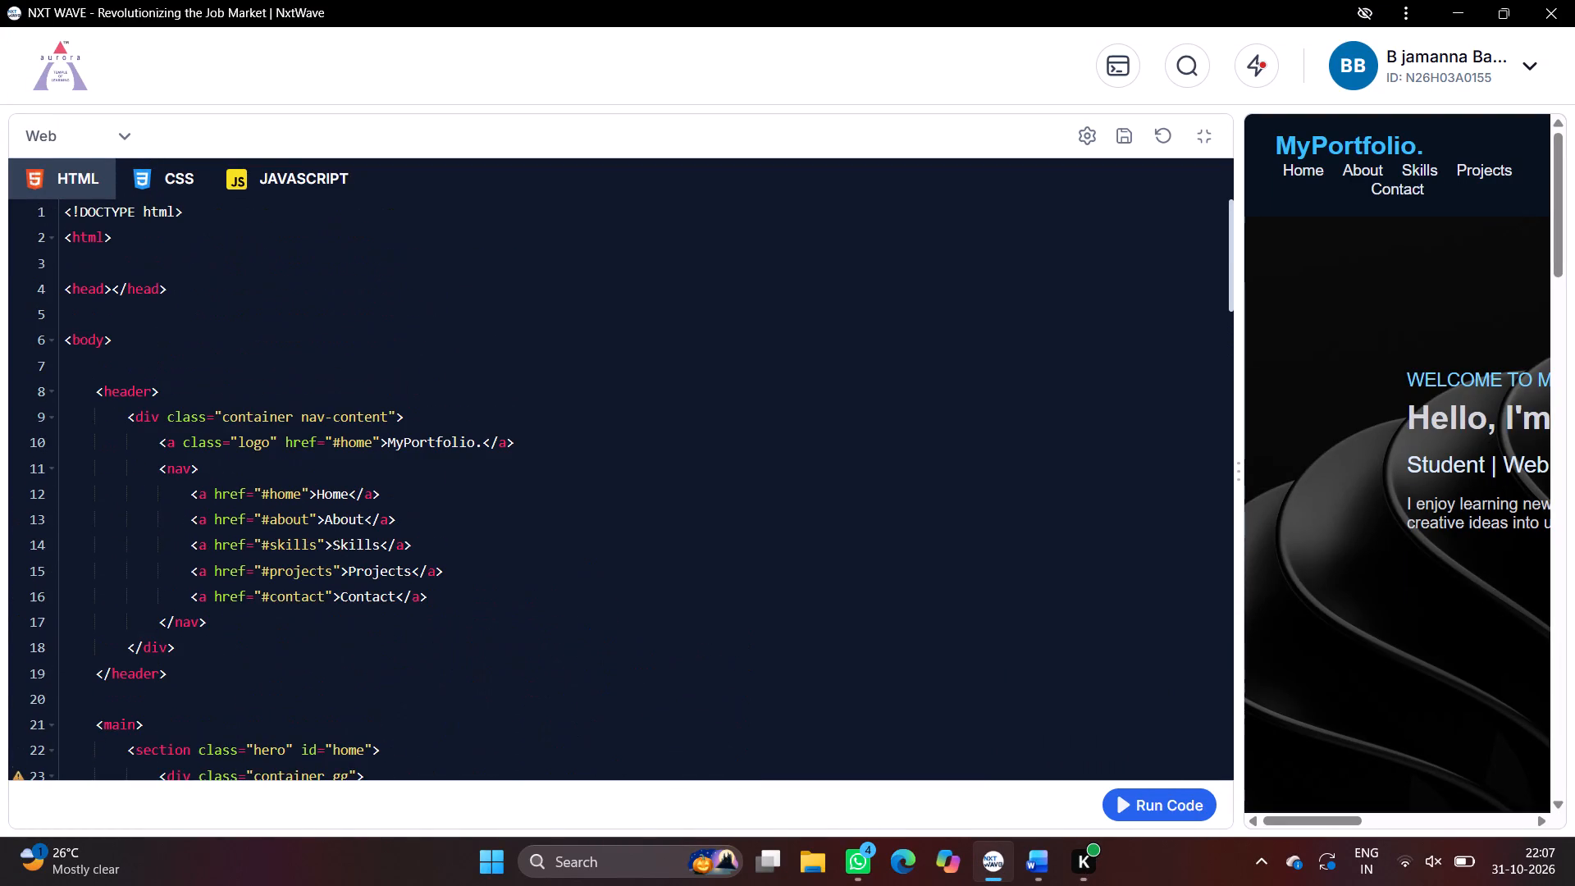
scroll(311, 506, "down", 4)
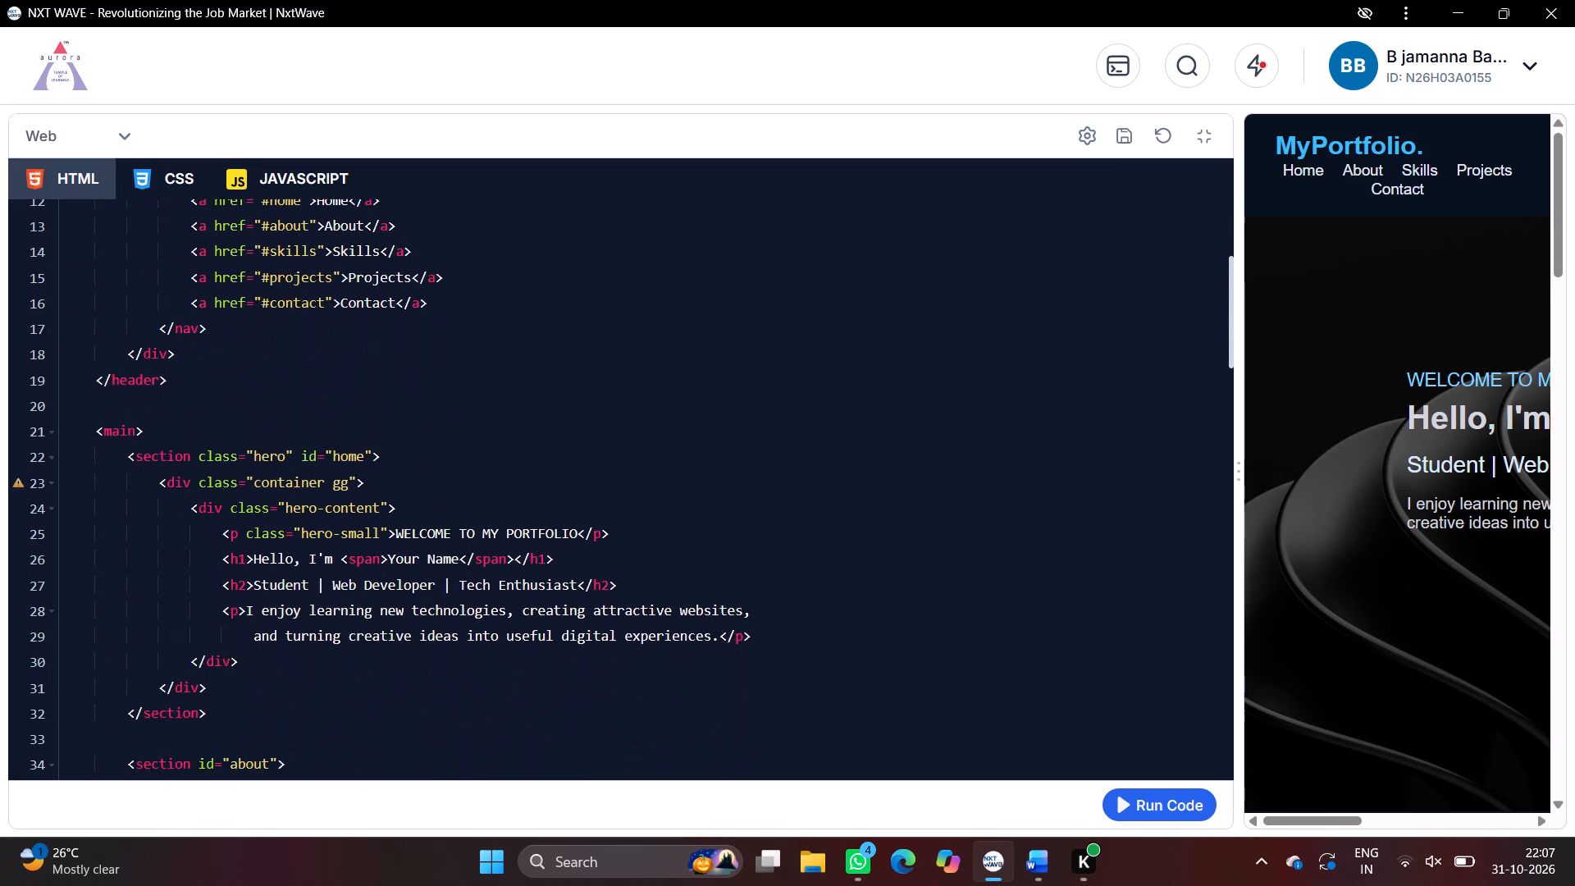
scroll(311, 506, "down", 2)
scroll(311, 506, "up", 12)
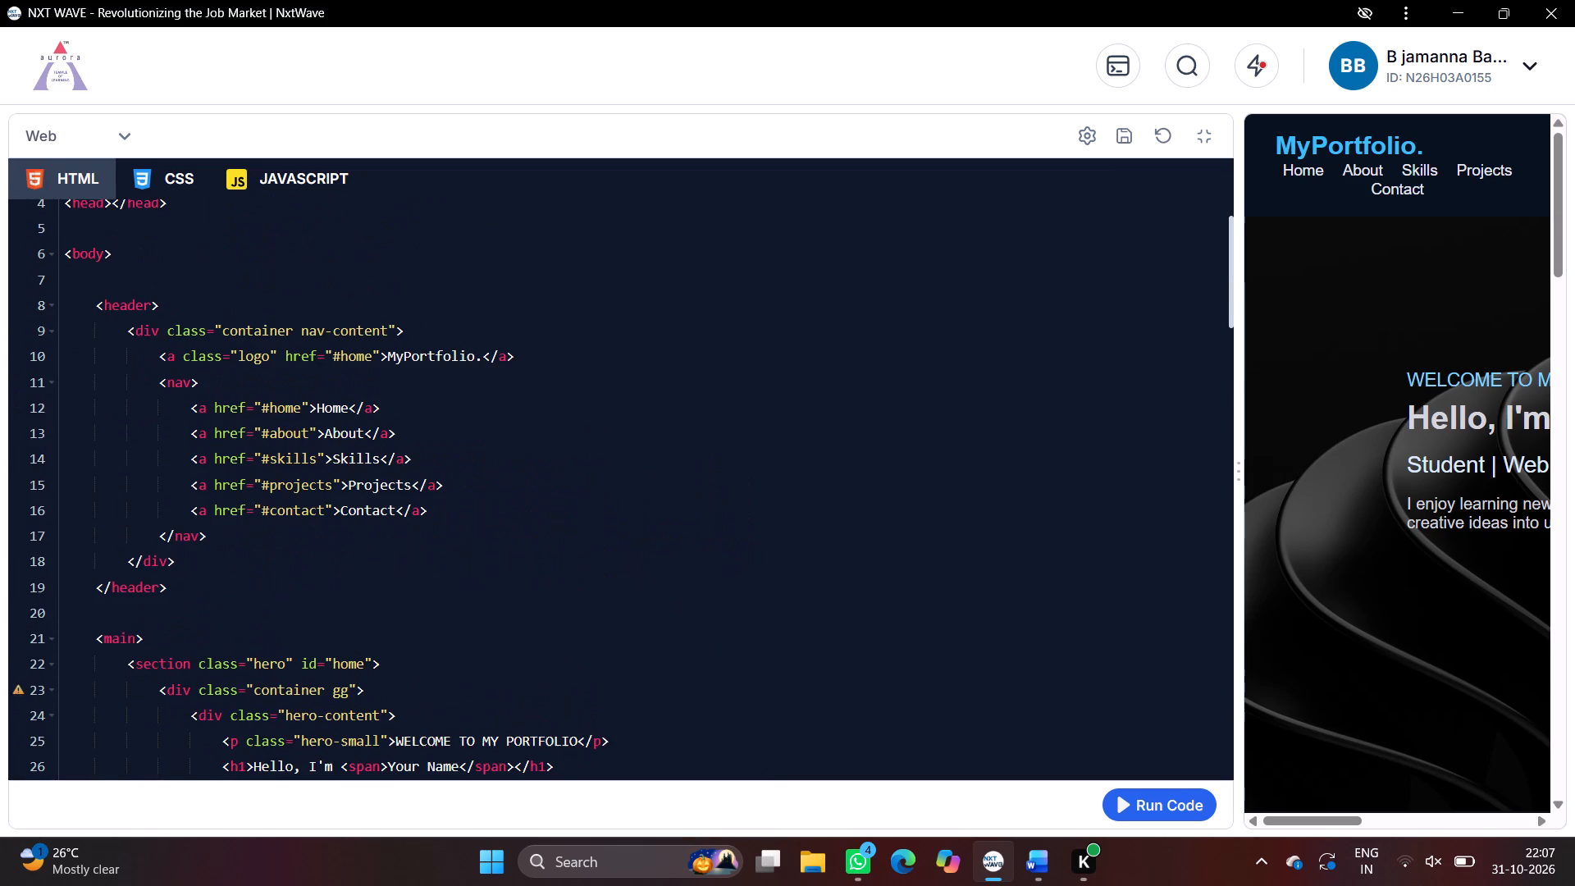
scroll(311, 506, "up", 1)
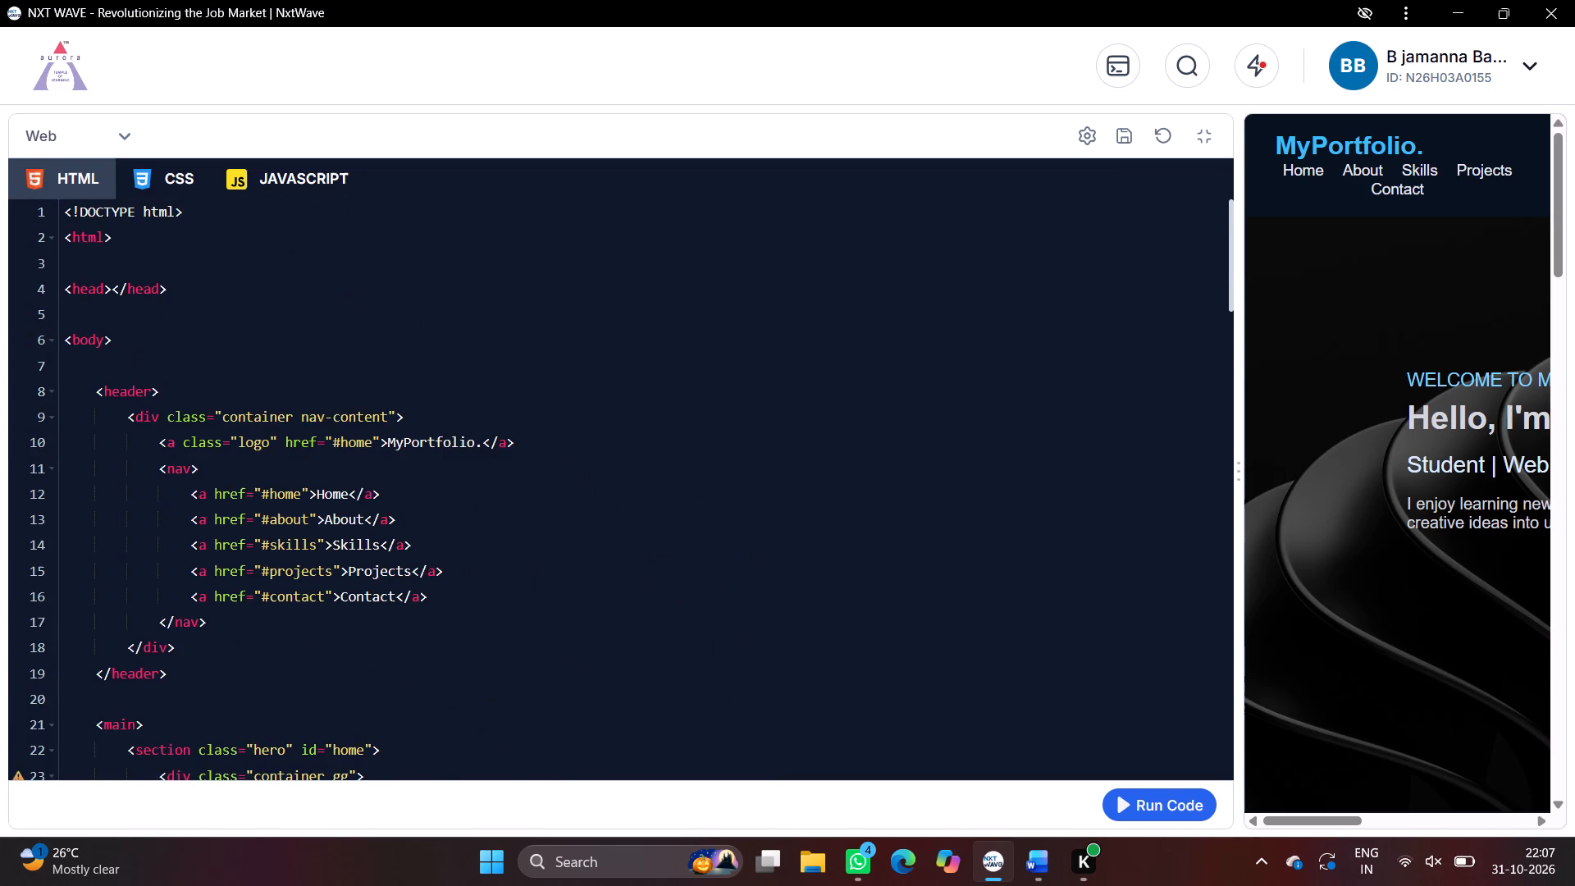
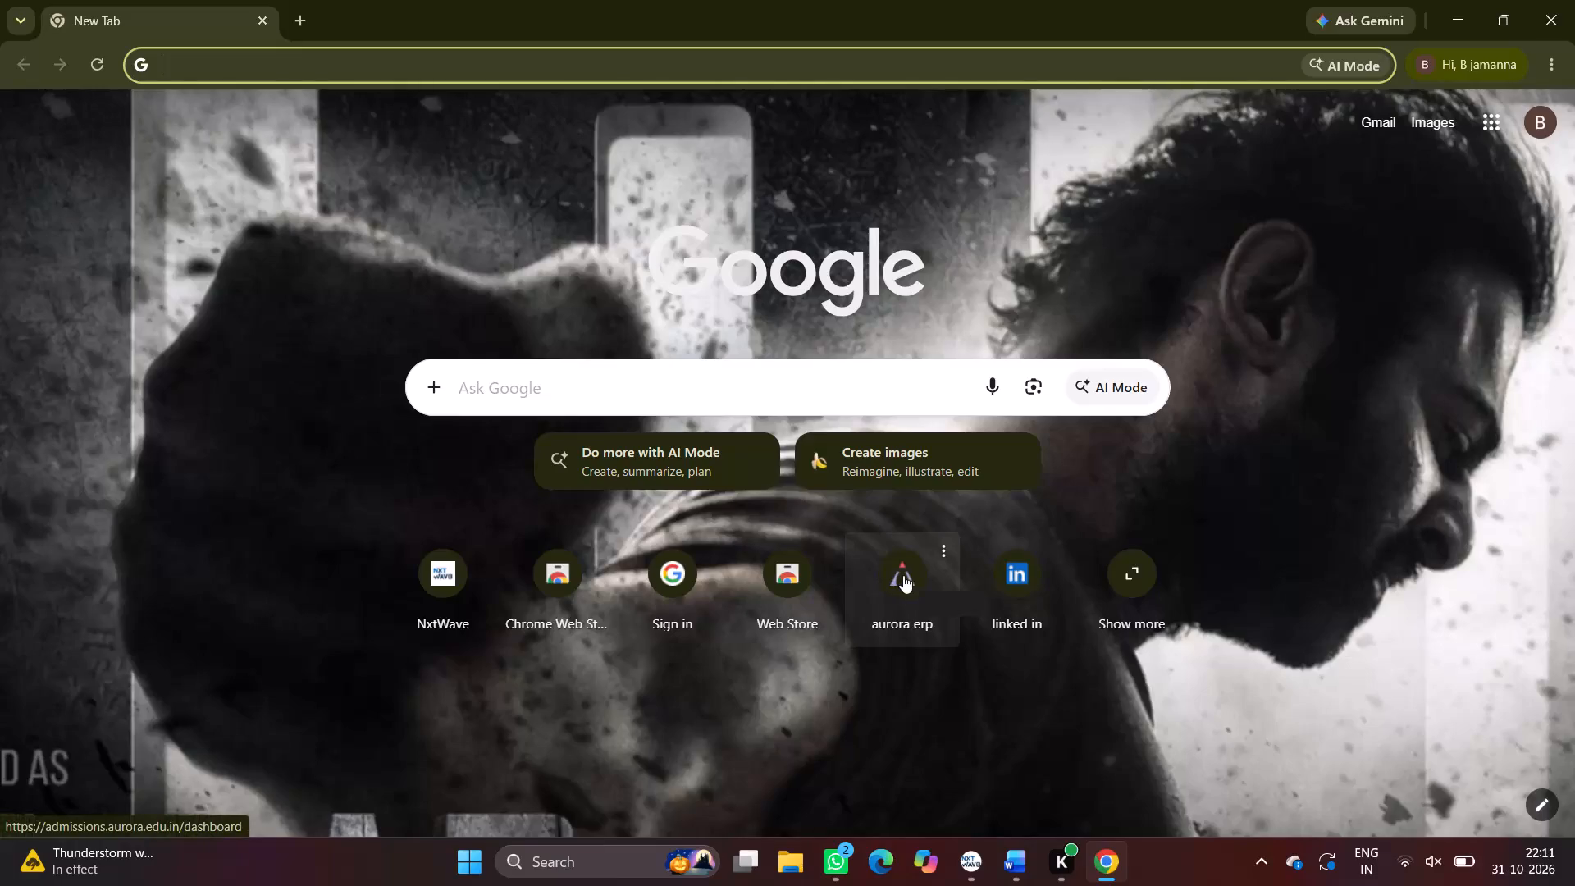
Open the Assessments section of the Aurora University portal and return from Fundamentals of Web Development to the overview of all subjects.
double_click(903, 575)
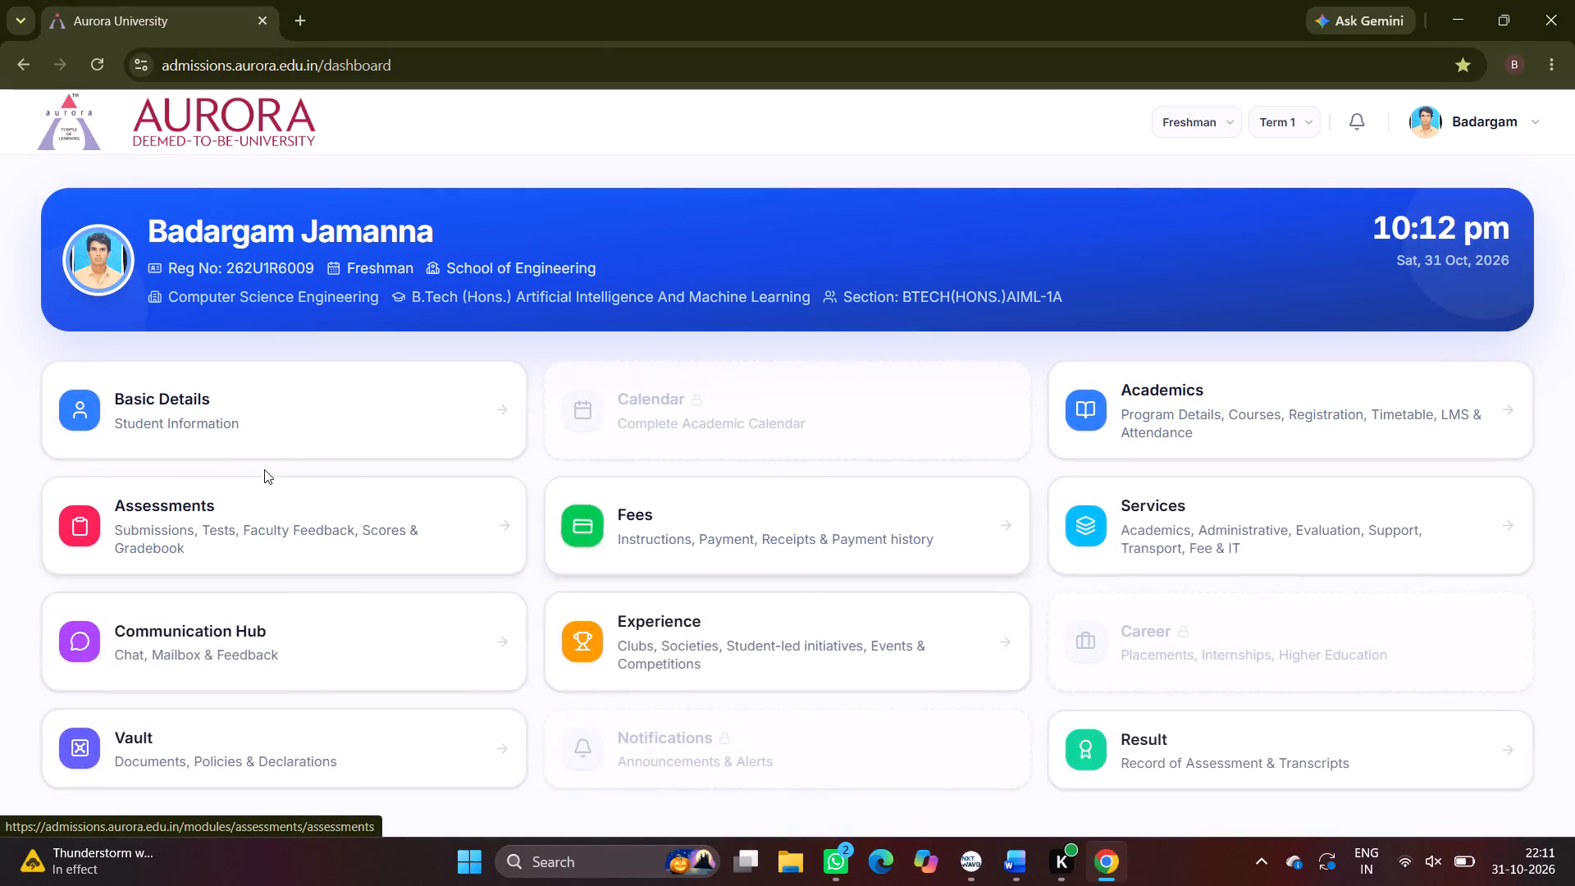
left_click(300, 541)
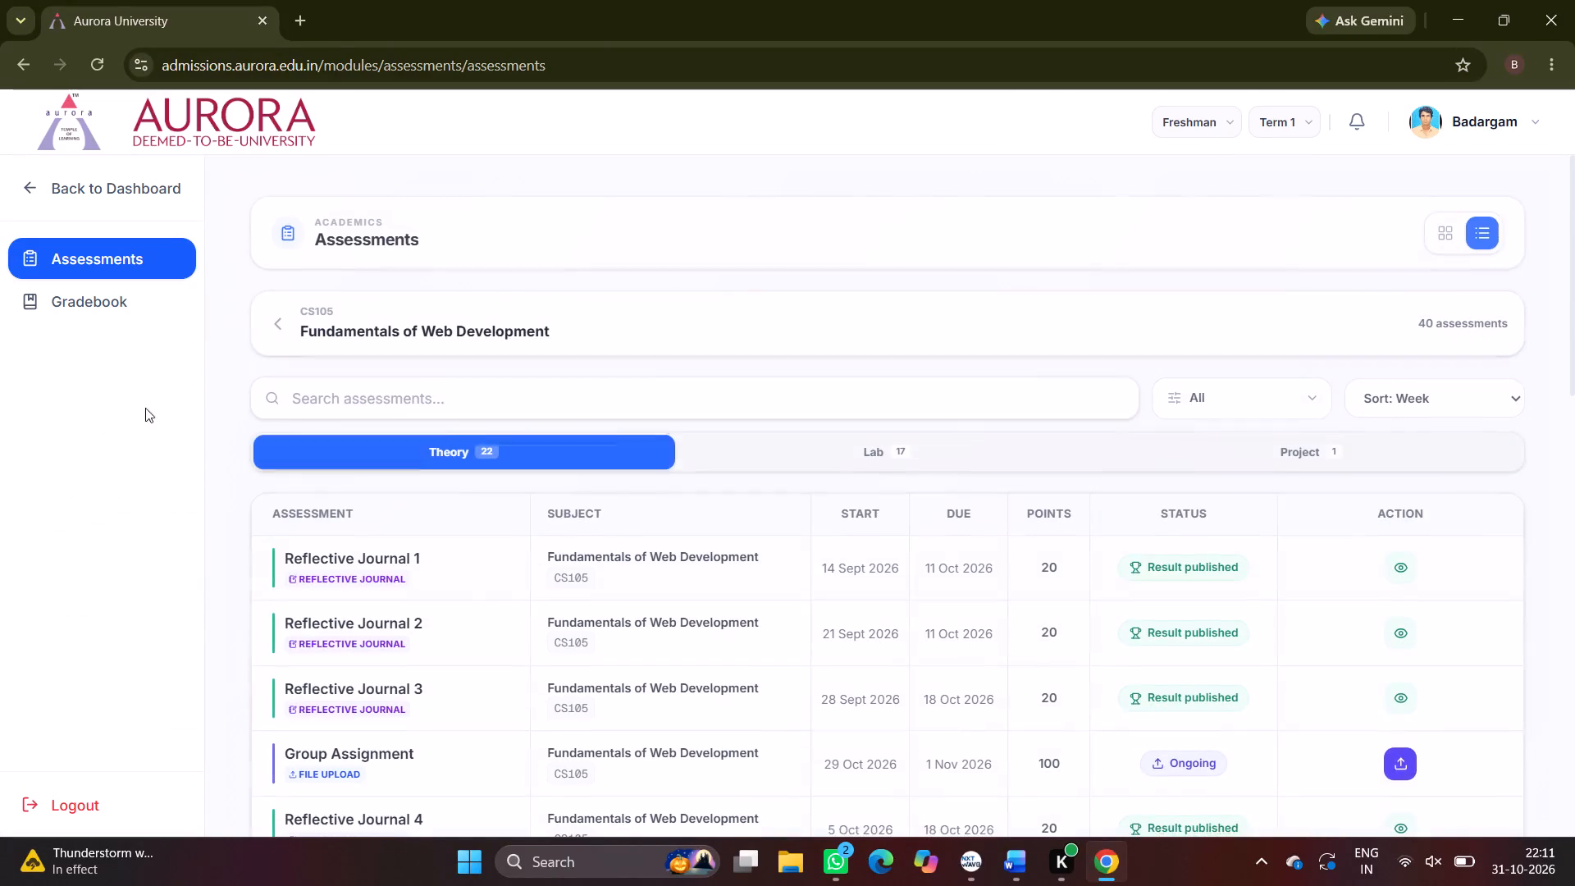
left_click(275, 318)
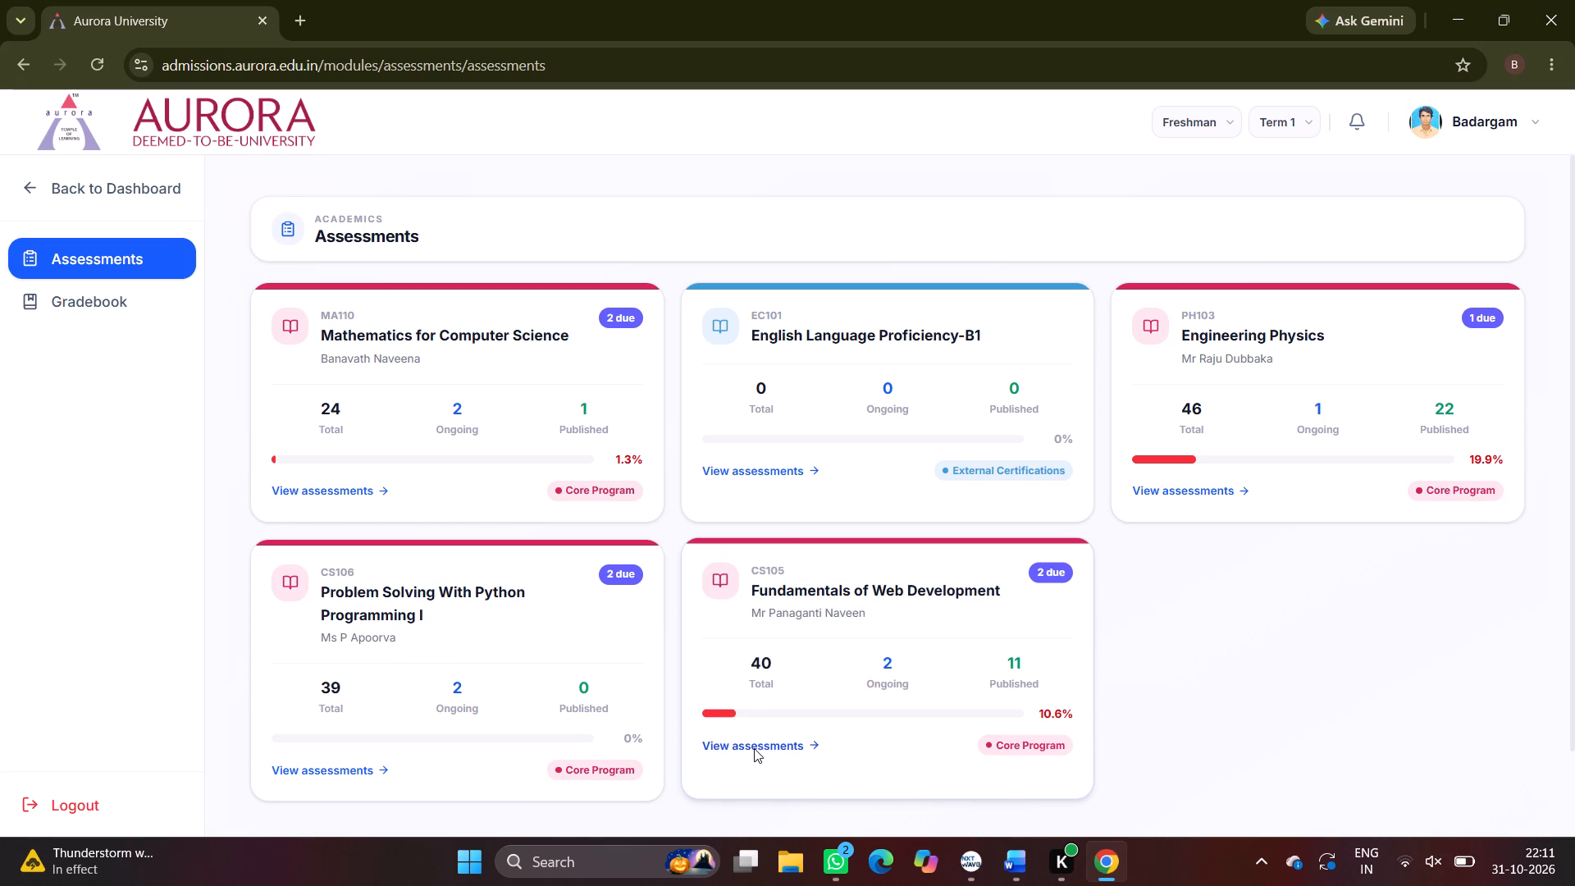
Open the list of assessments for the Engineering Physics course.
scroll(956, 636, "down", 2)
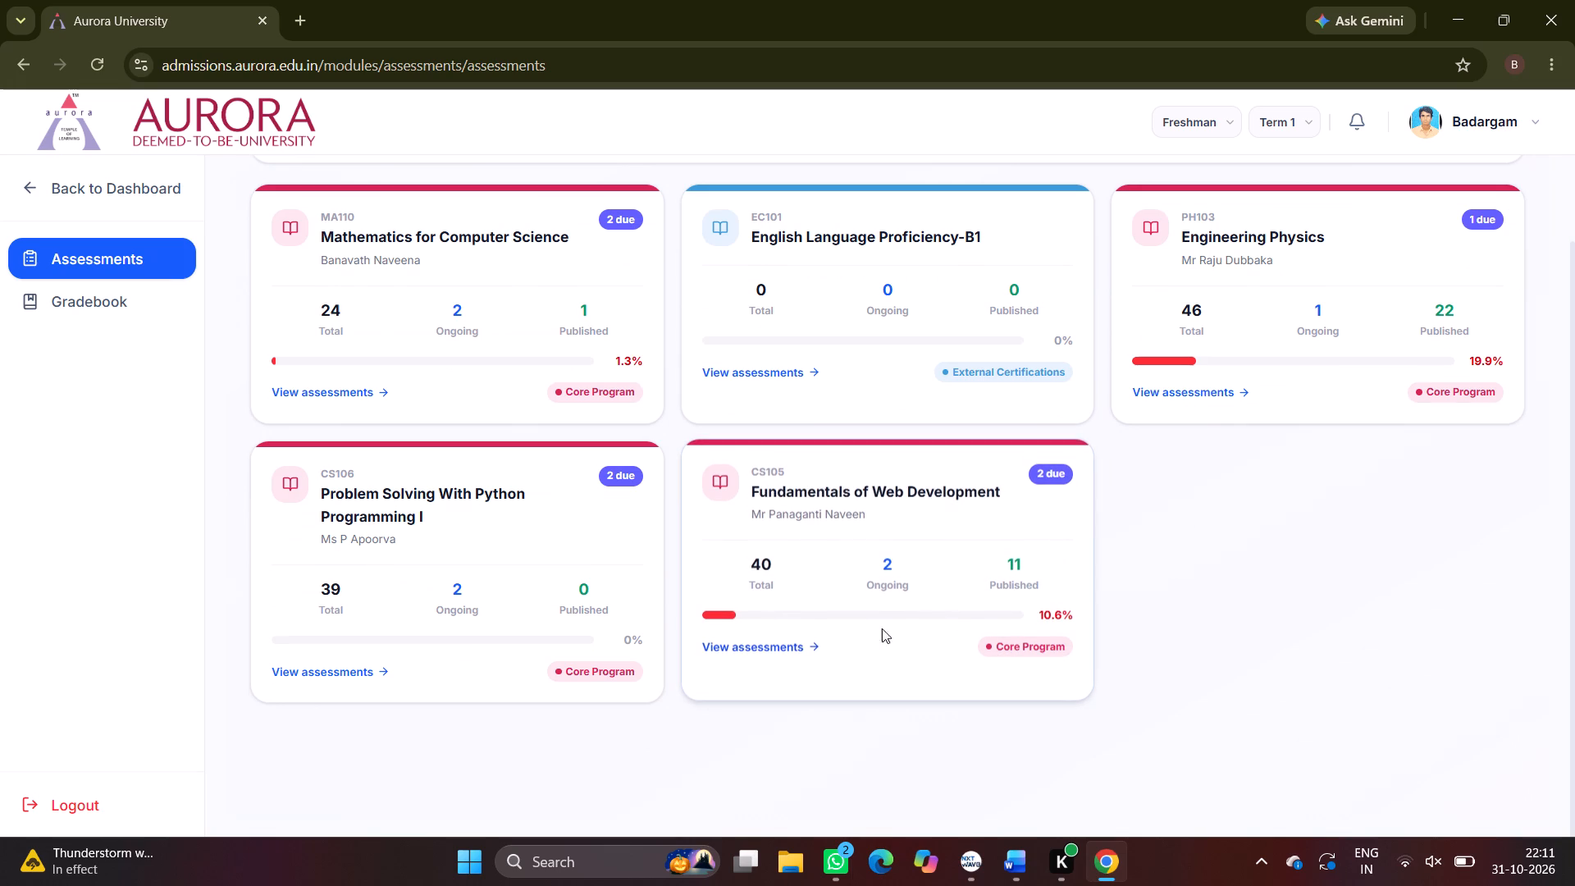
left_click(1195, 388)
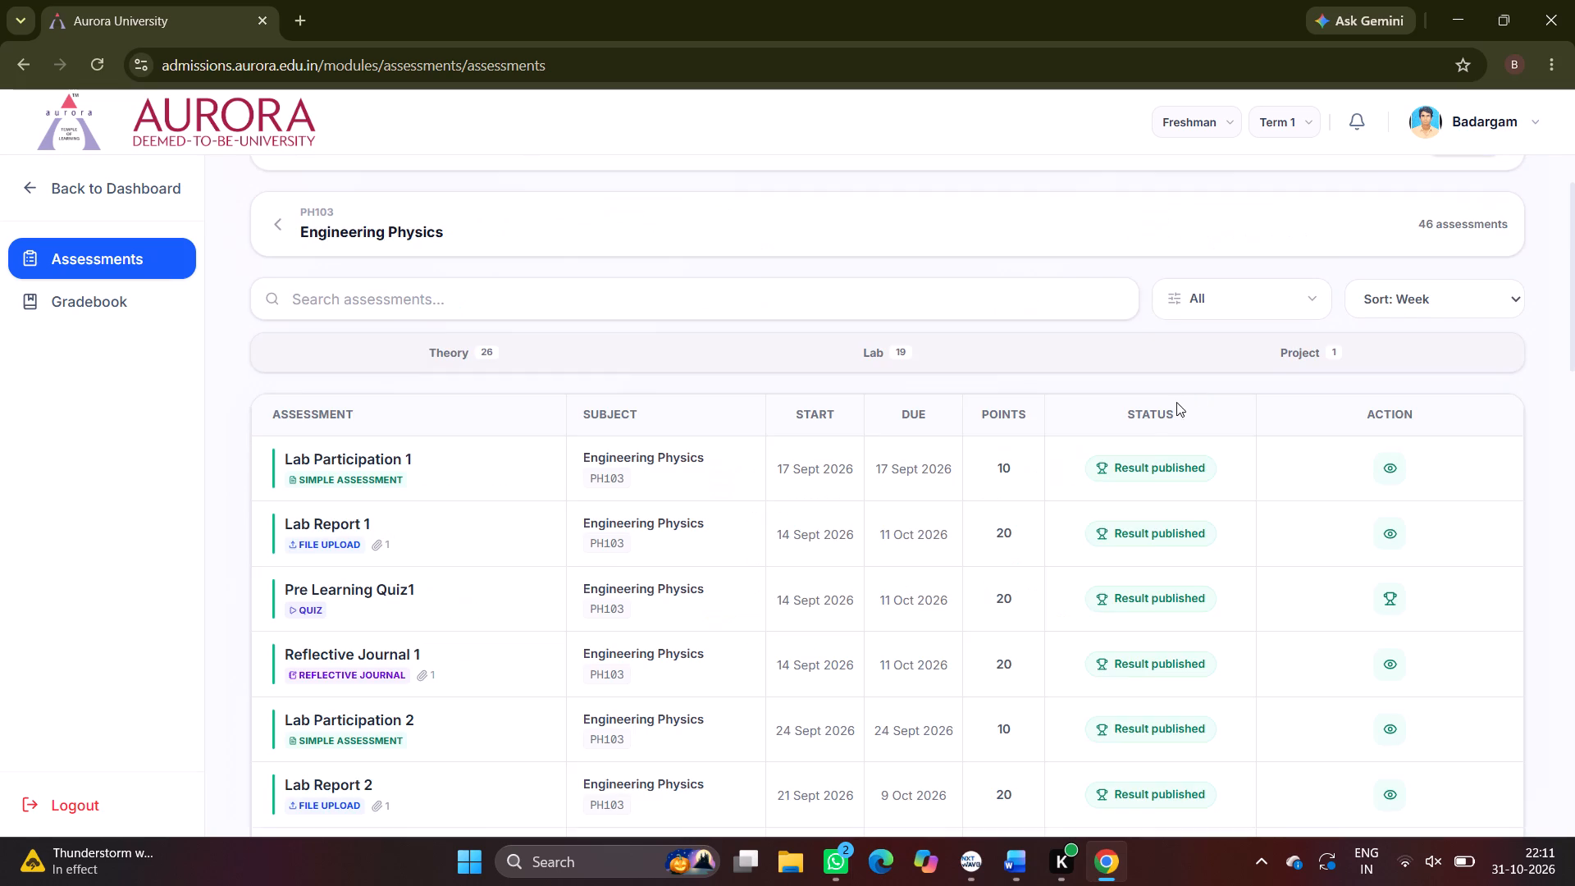
View the submitted PDF for Lab Report 6 and close it again.
scroll(1059, 612, "down", 8)
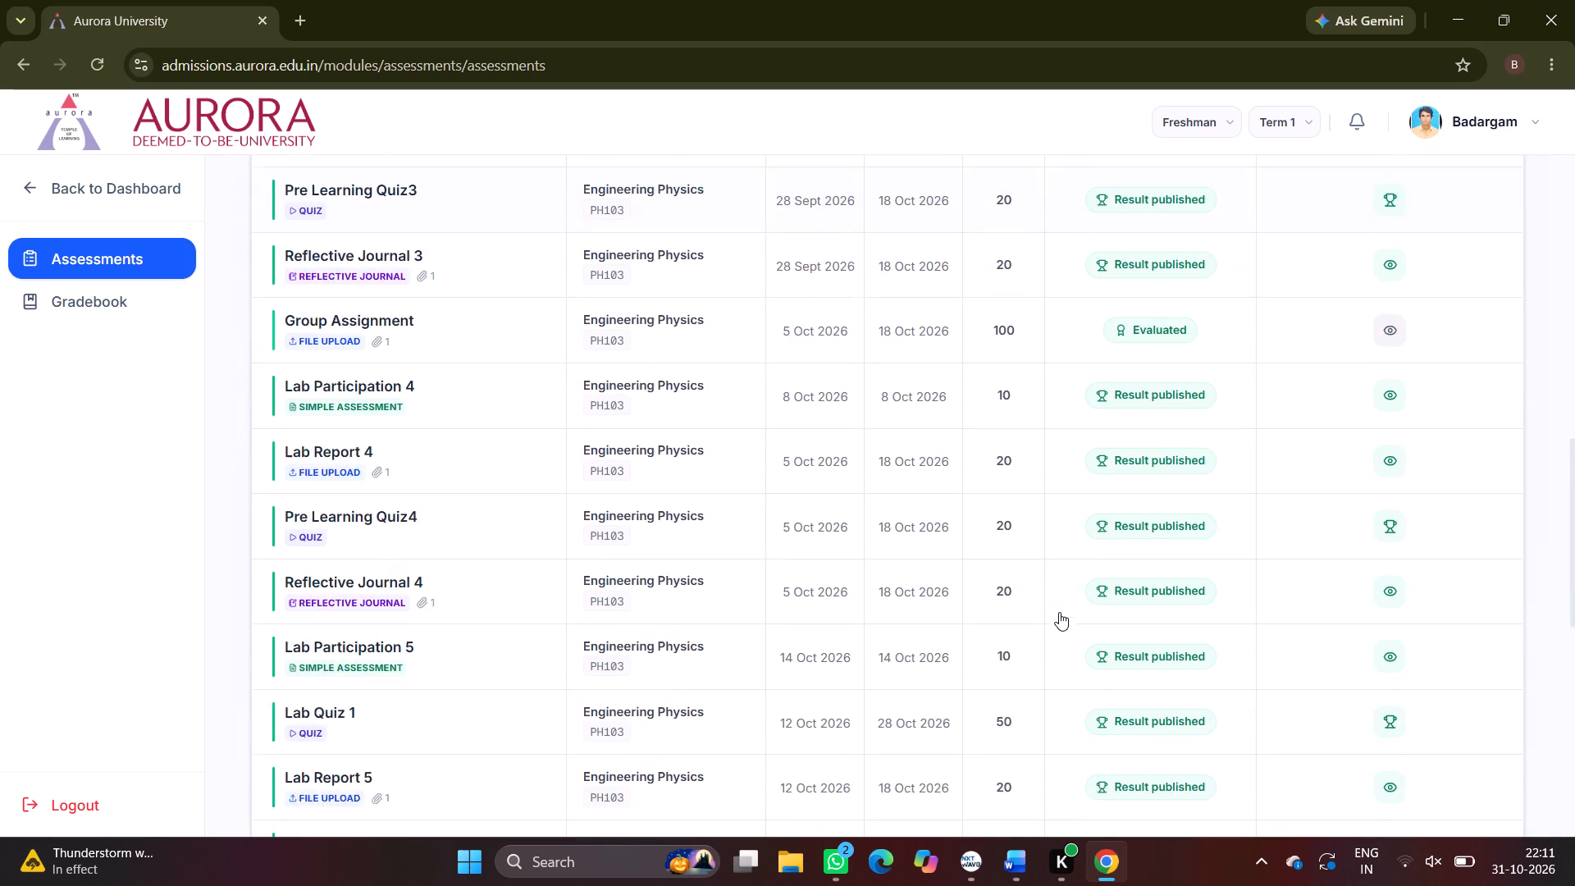
scroll(1059, 612, "down", 5)
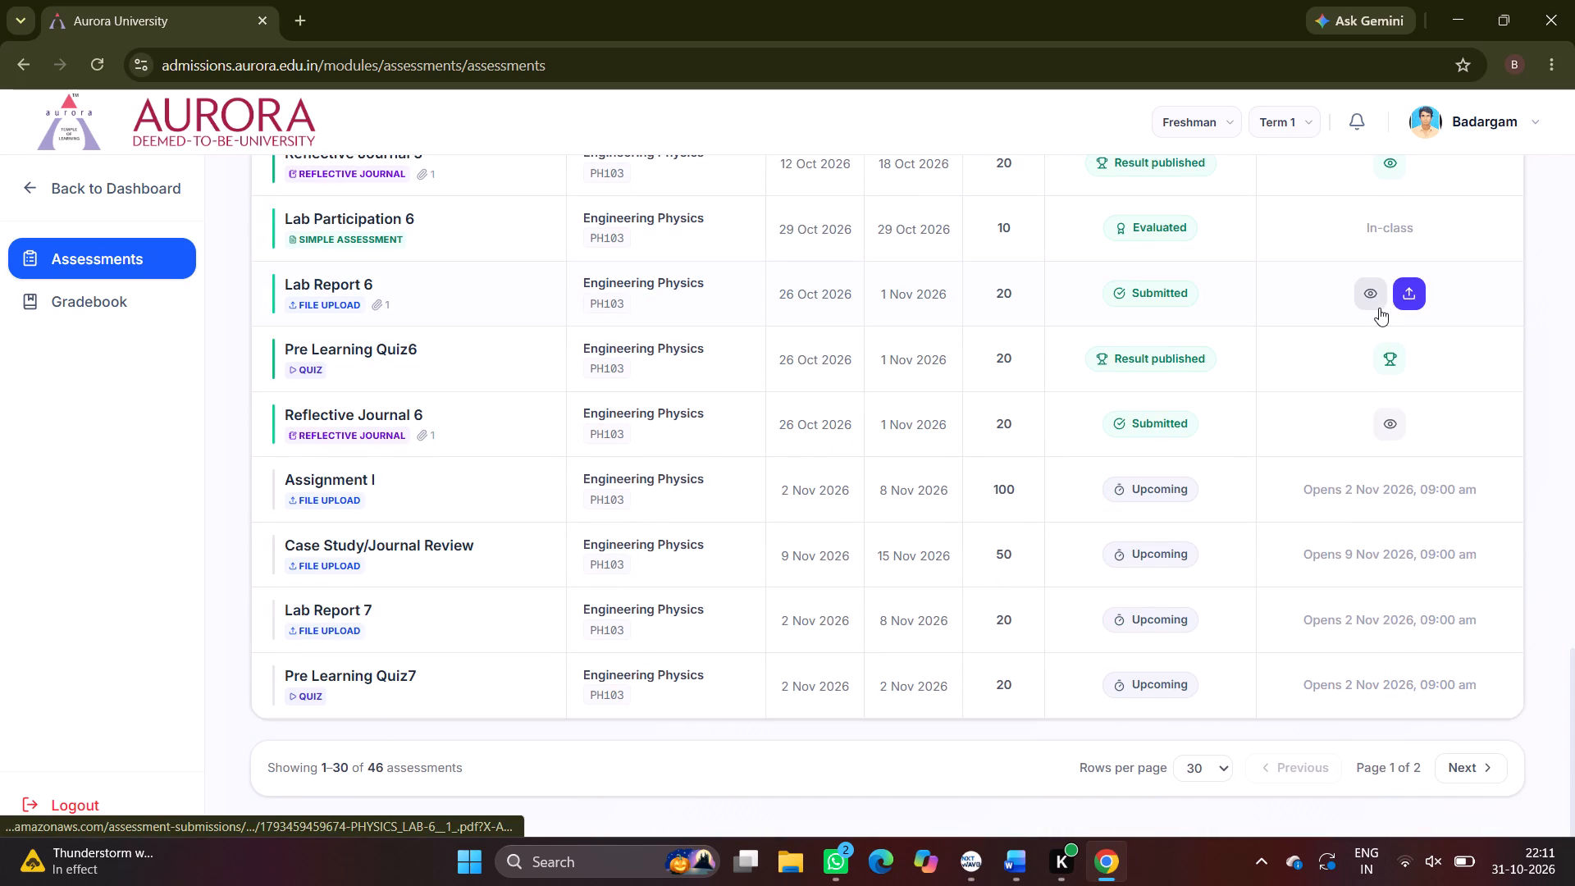
left_click(1379, 308)
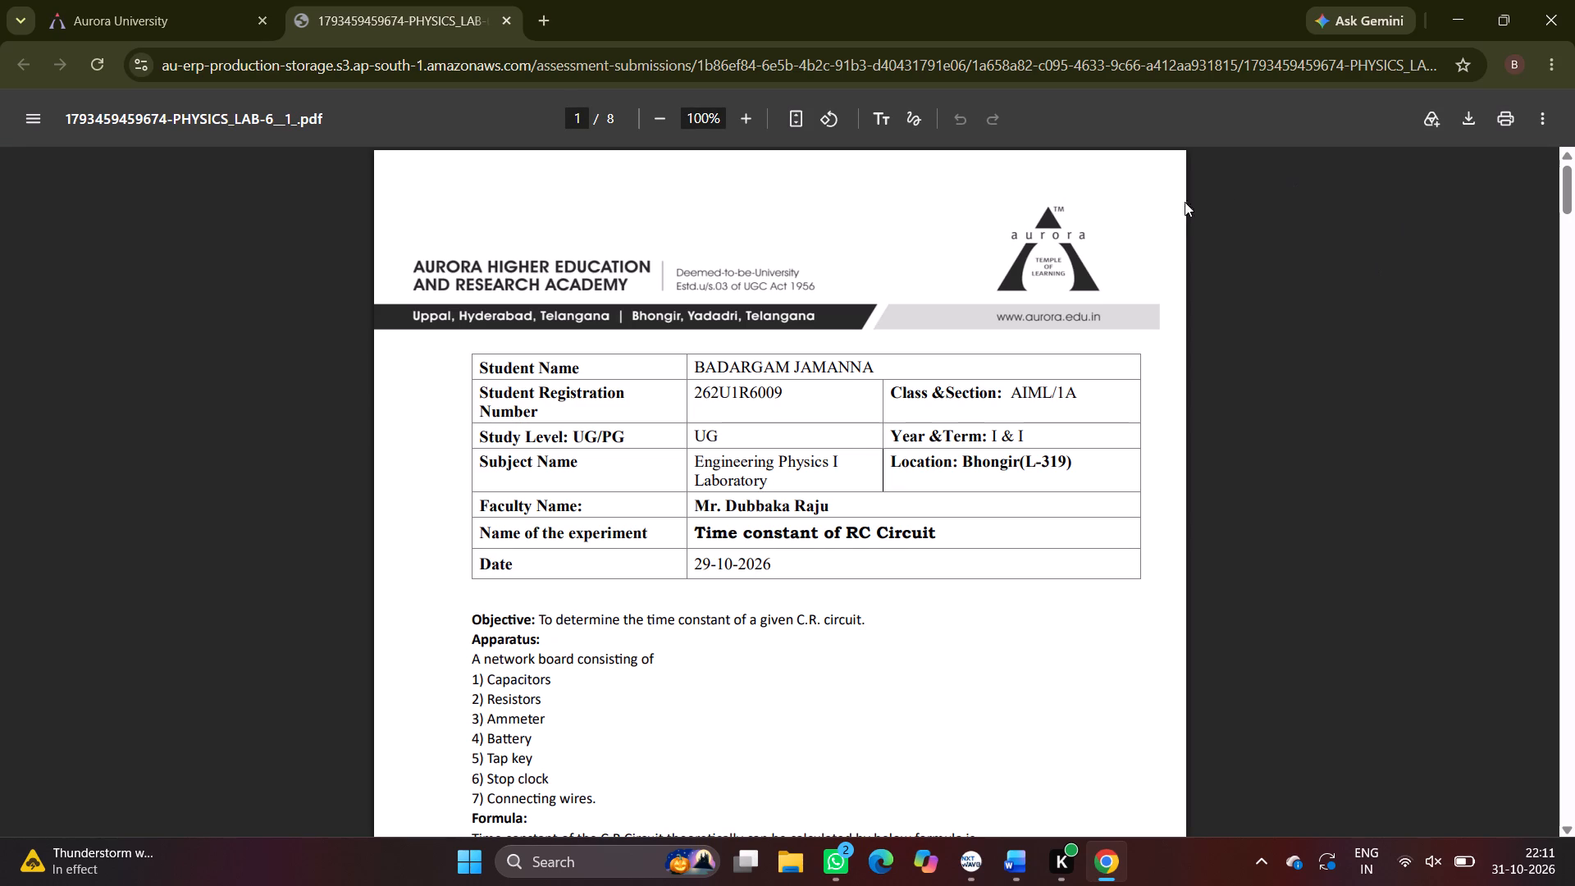
left_click(511, 20)
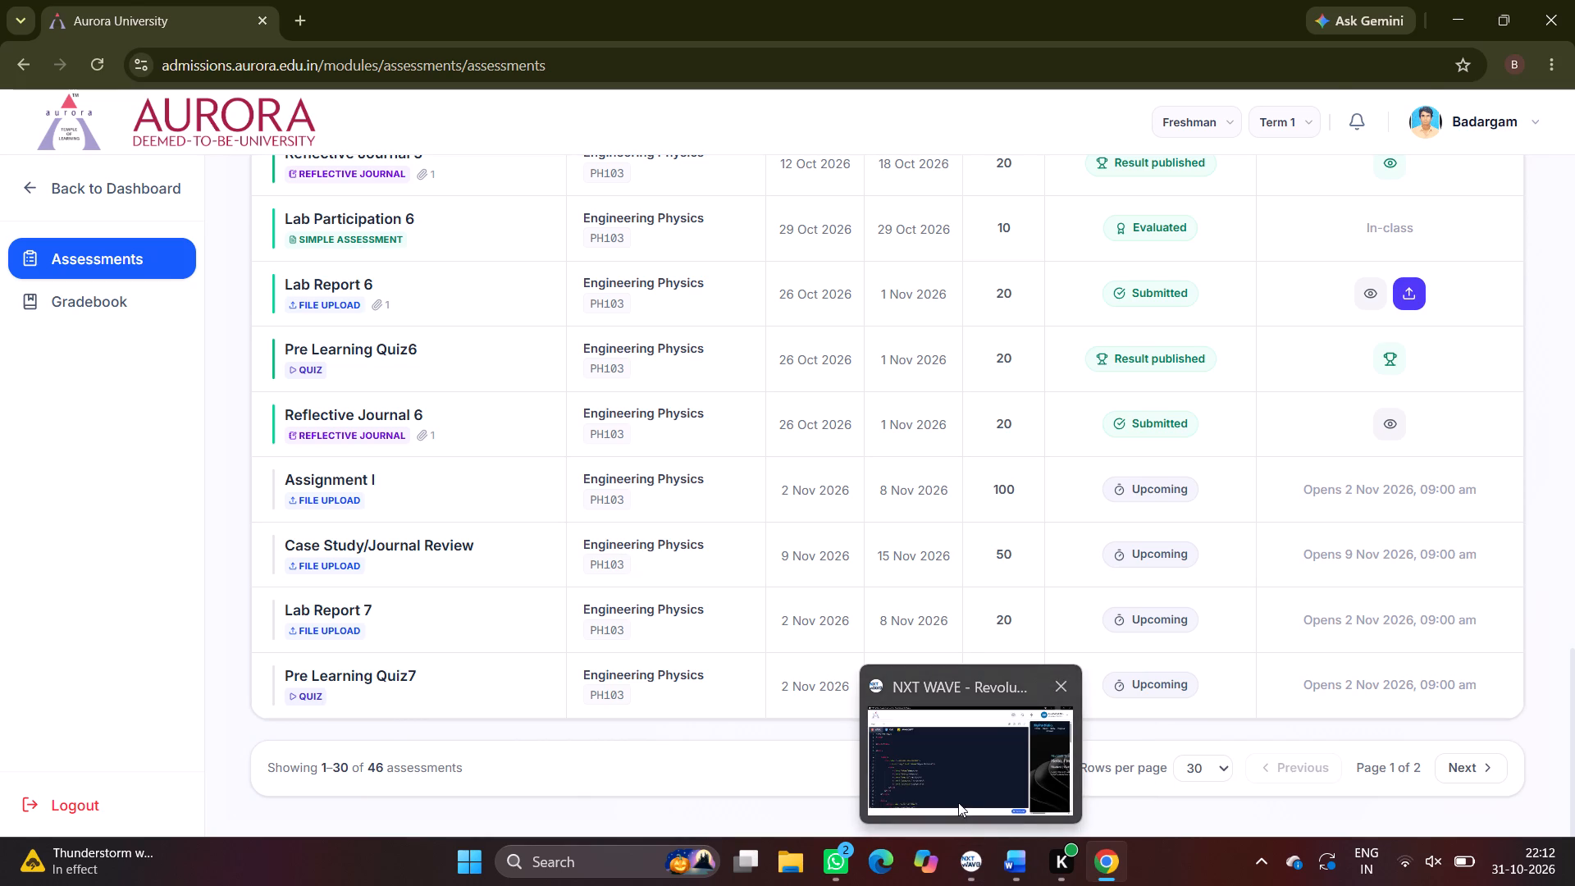
Switch to the NXT WAVE code playground and widen the web page preview to over half the window.
left_click(970, 864)
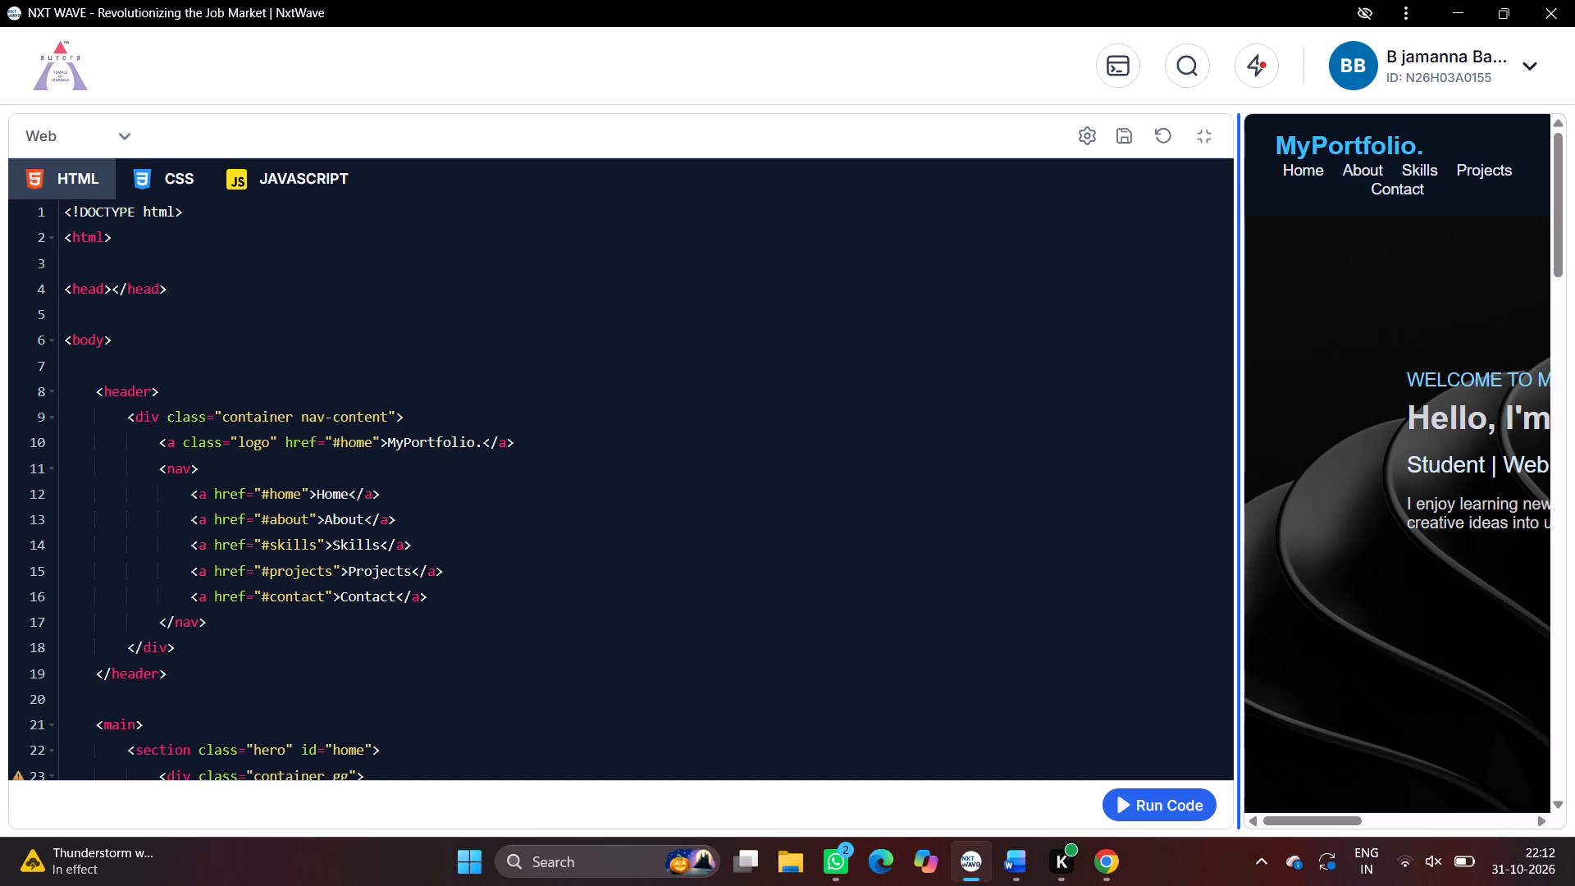
left_click_drag(1233, 502, 667, 598)
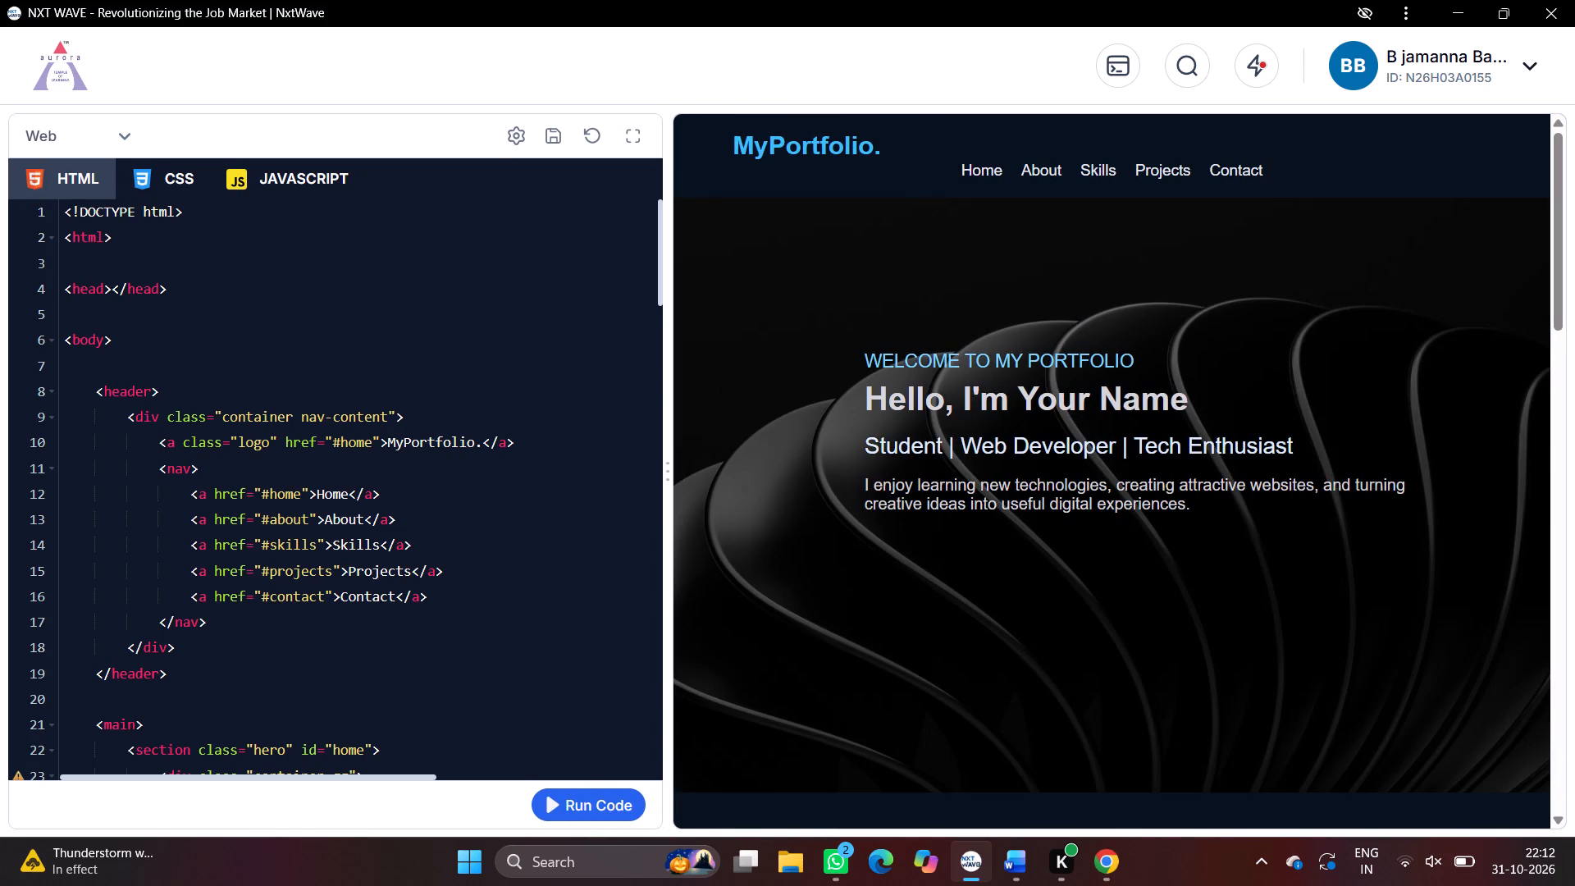
left_click(553, 267)
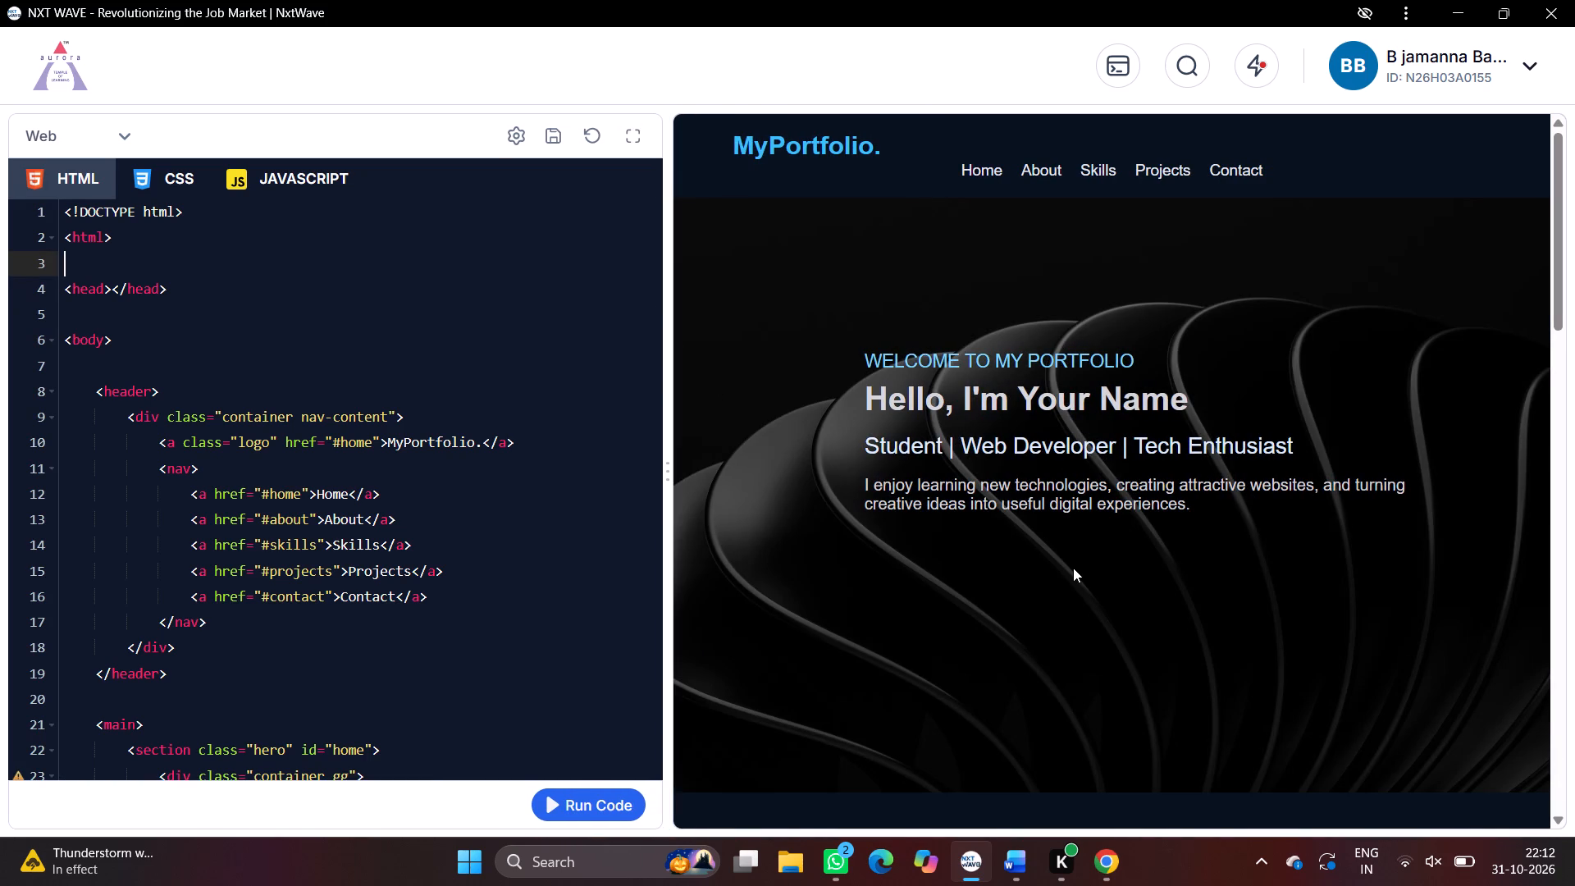
Test the Home, About, Skills, Projects and Contact navigation links in the portfolio page preview.
scroll(1073, 568, "down", 9)
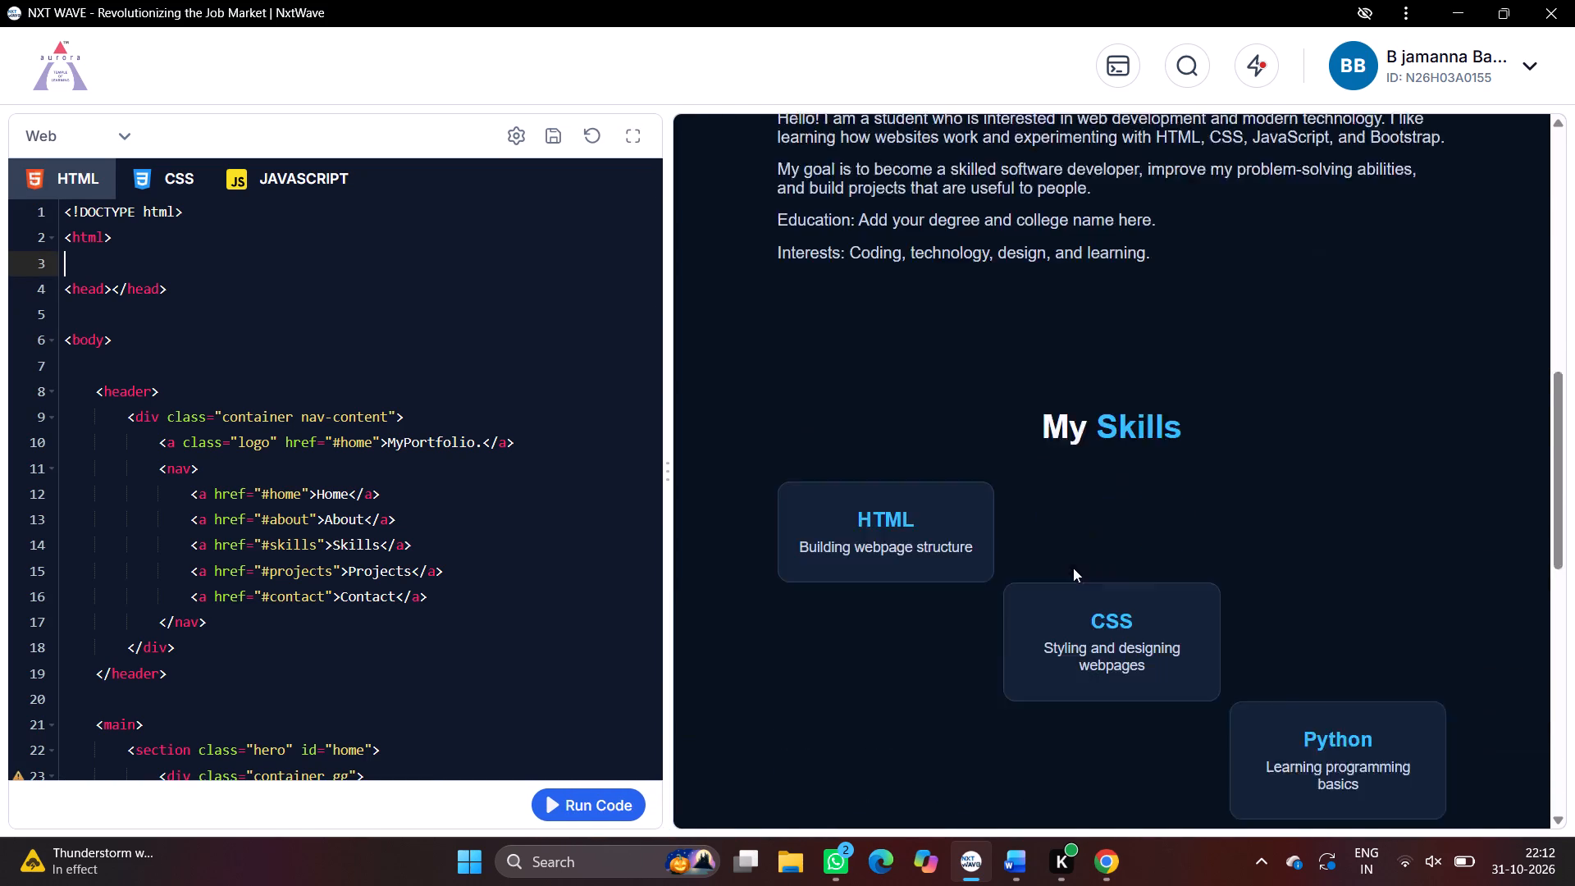
scroll(1073, 568, "down", 10)
scroll(1073, 568, "up", 14)
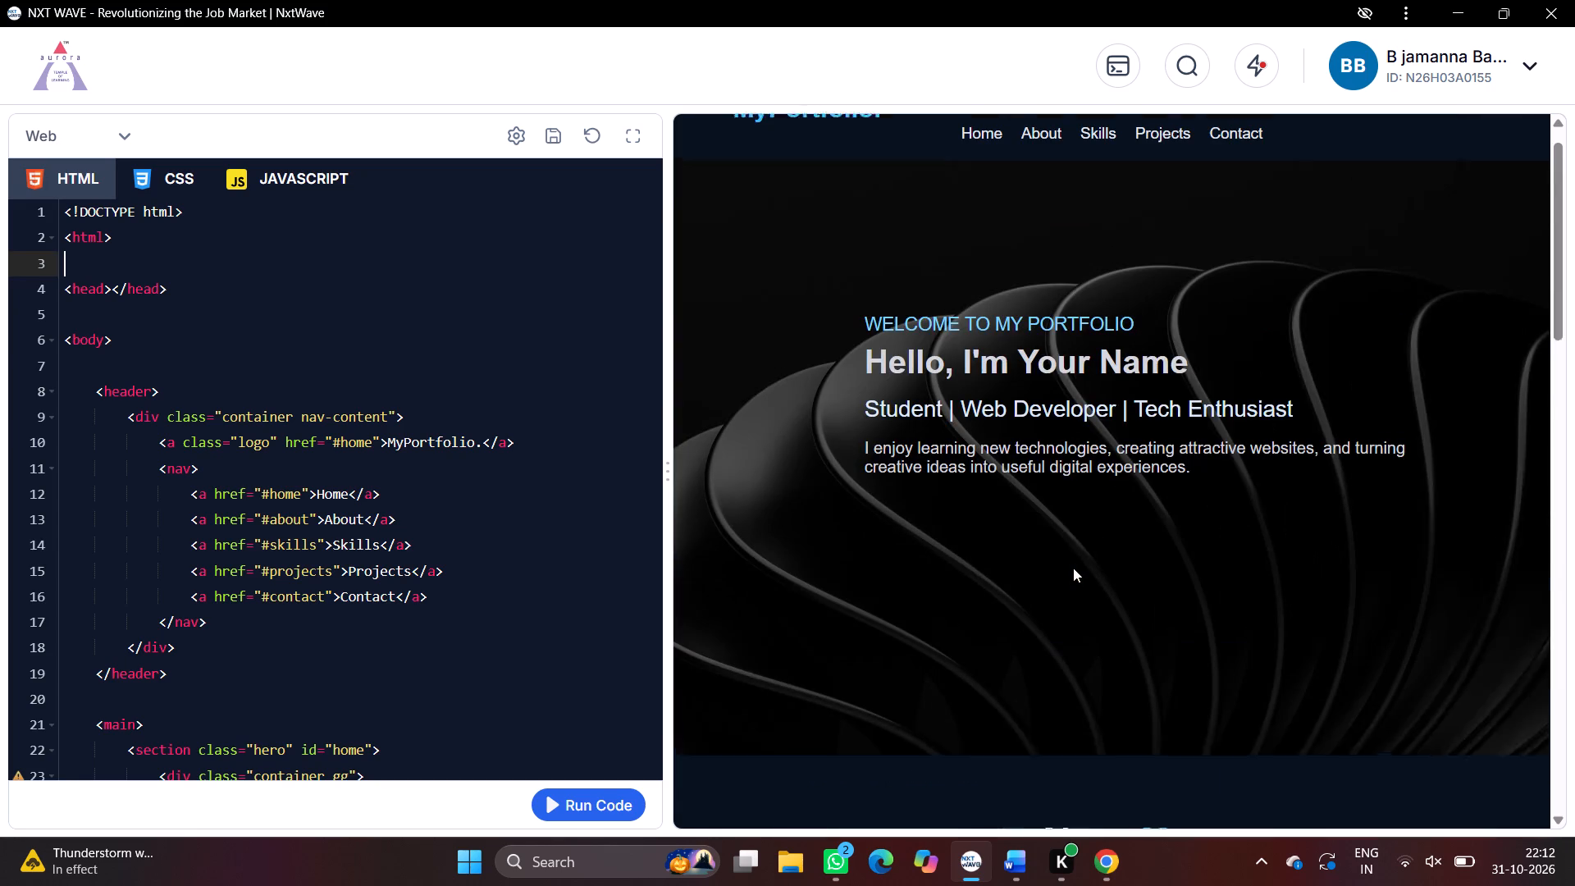
left_click(992, 176)
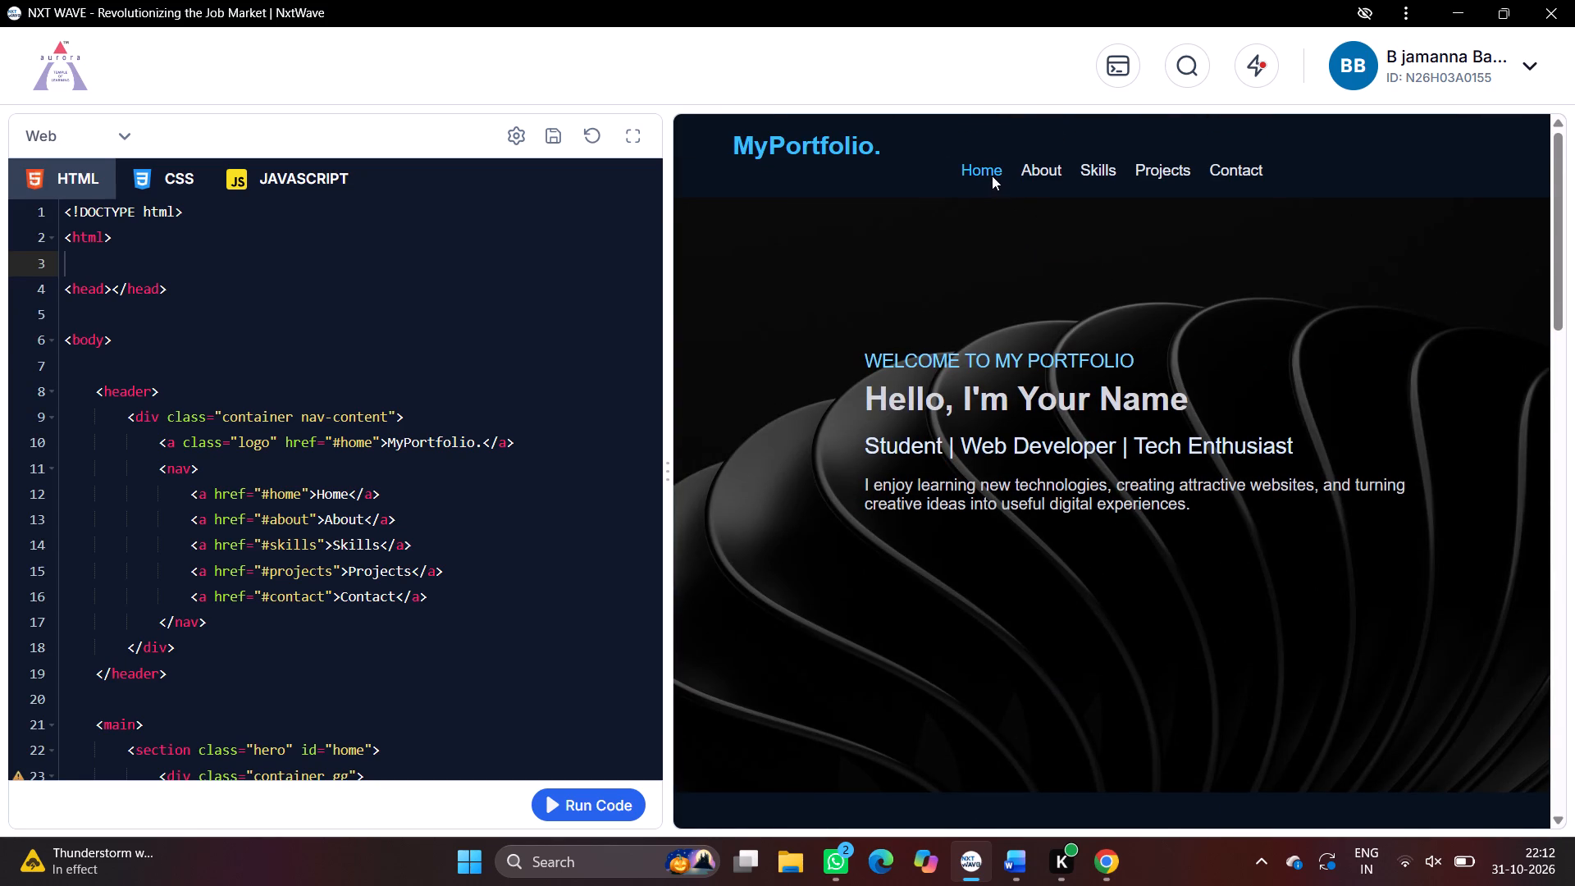
scroll(947, 284, "up", 3)
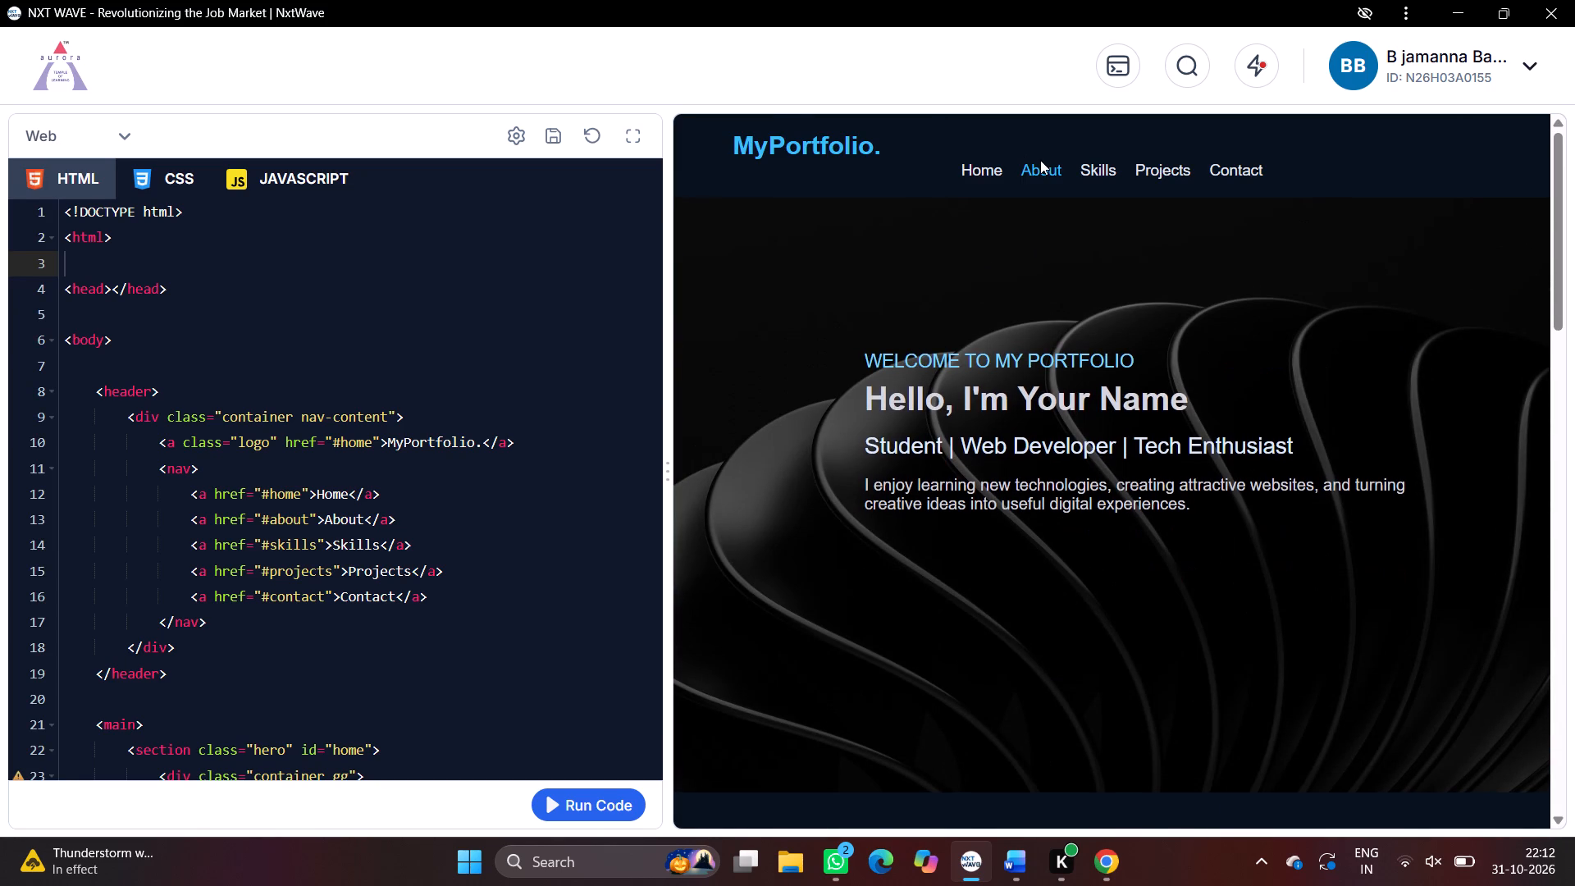
left_click(1040, 160)
left_click(1031, 167)
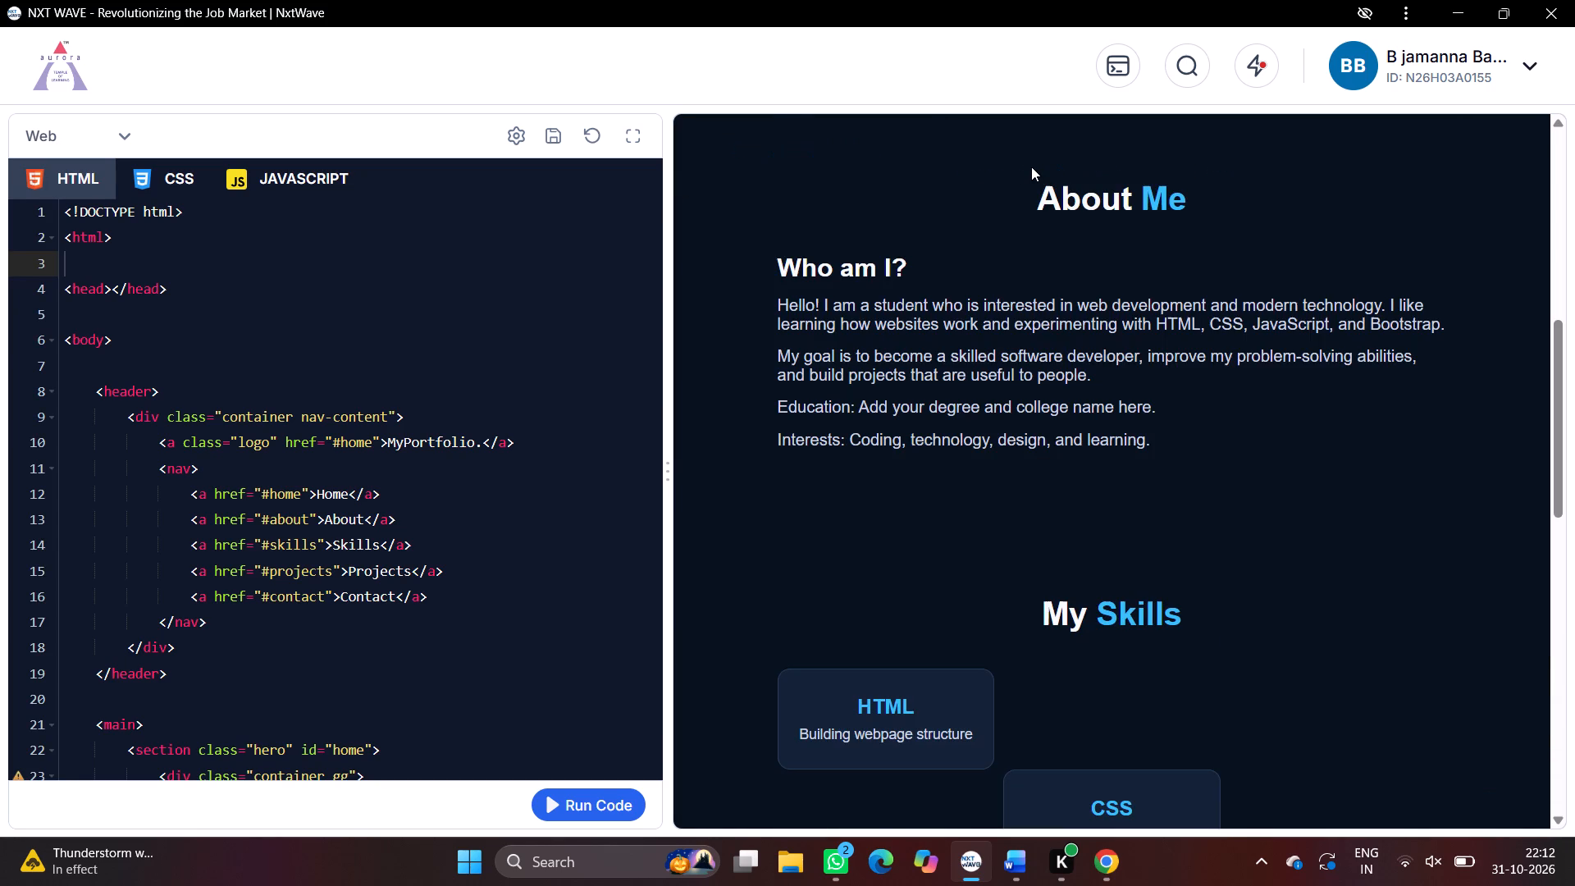
scroll(1031, 167, "up", 8)
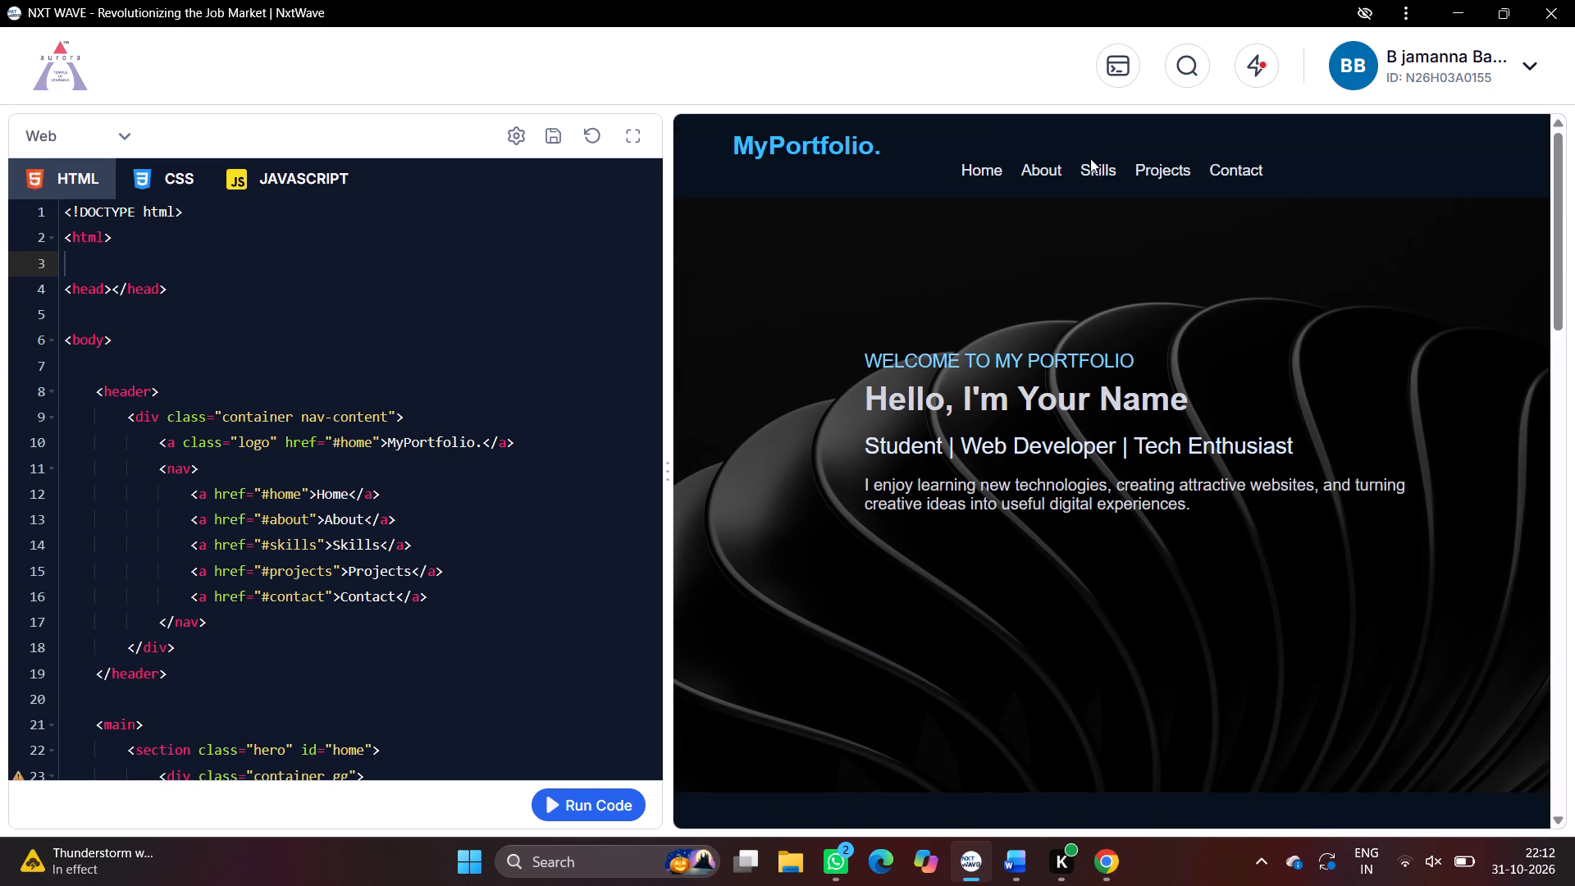
left_click(1092, 163)
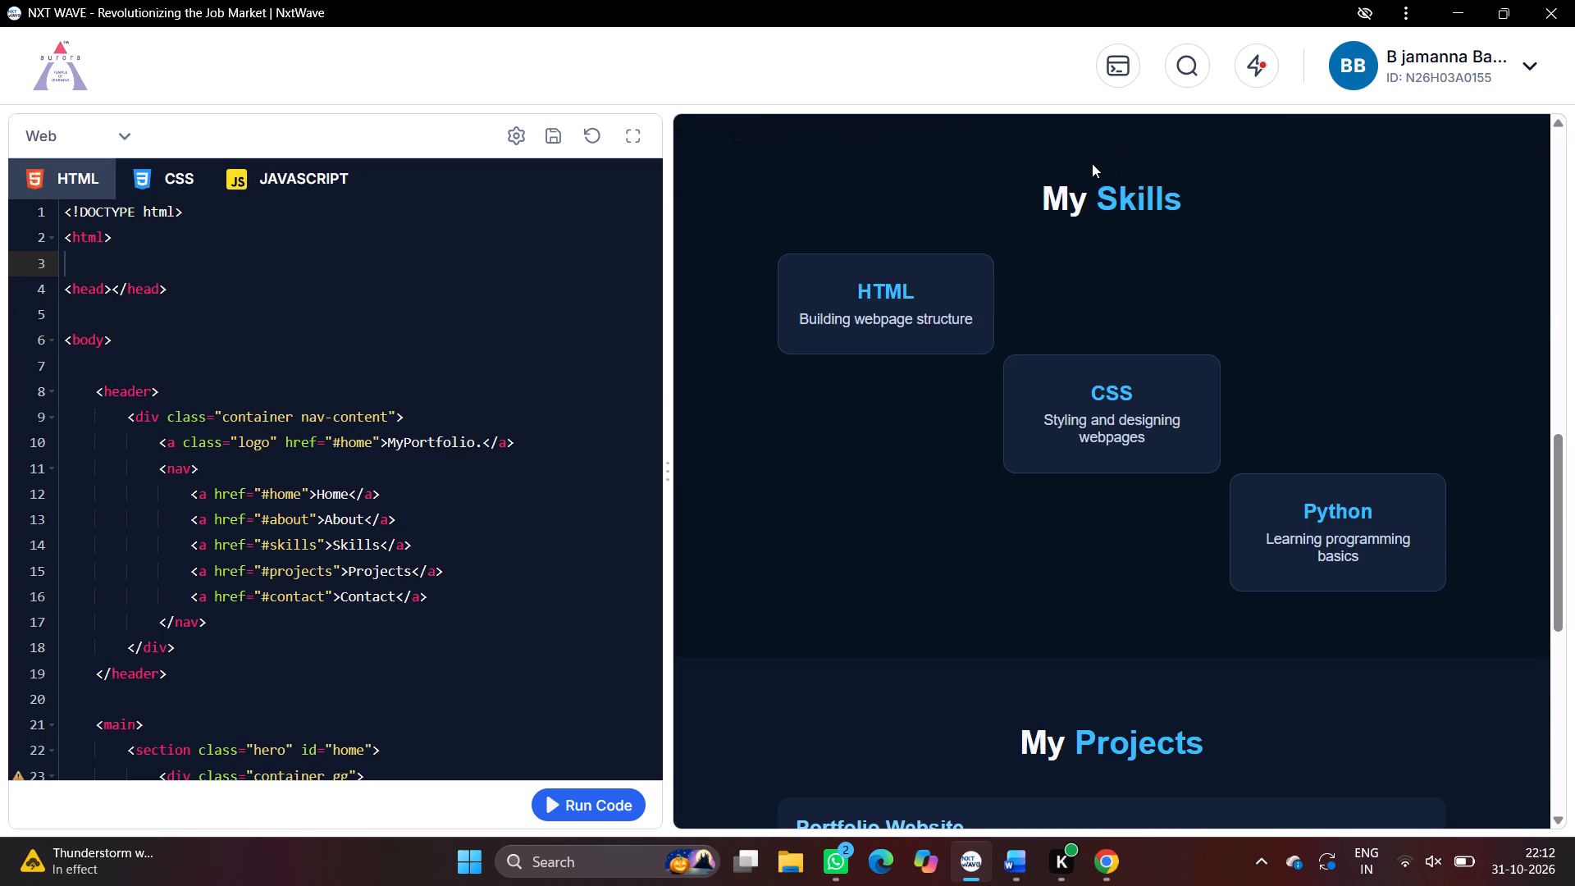
scroll(1092, 163, "up", 14)
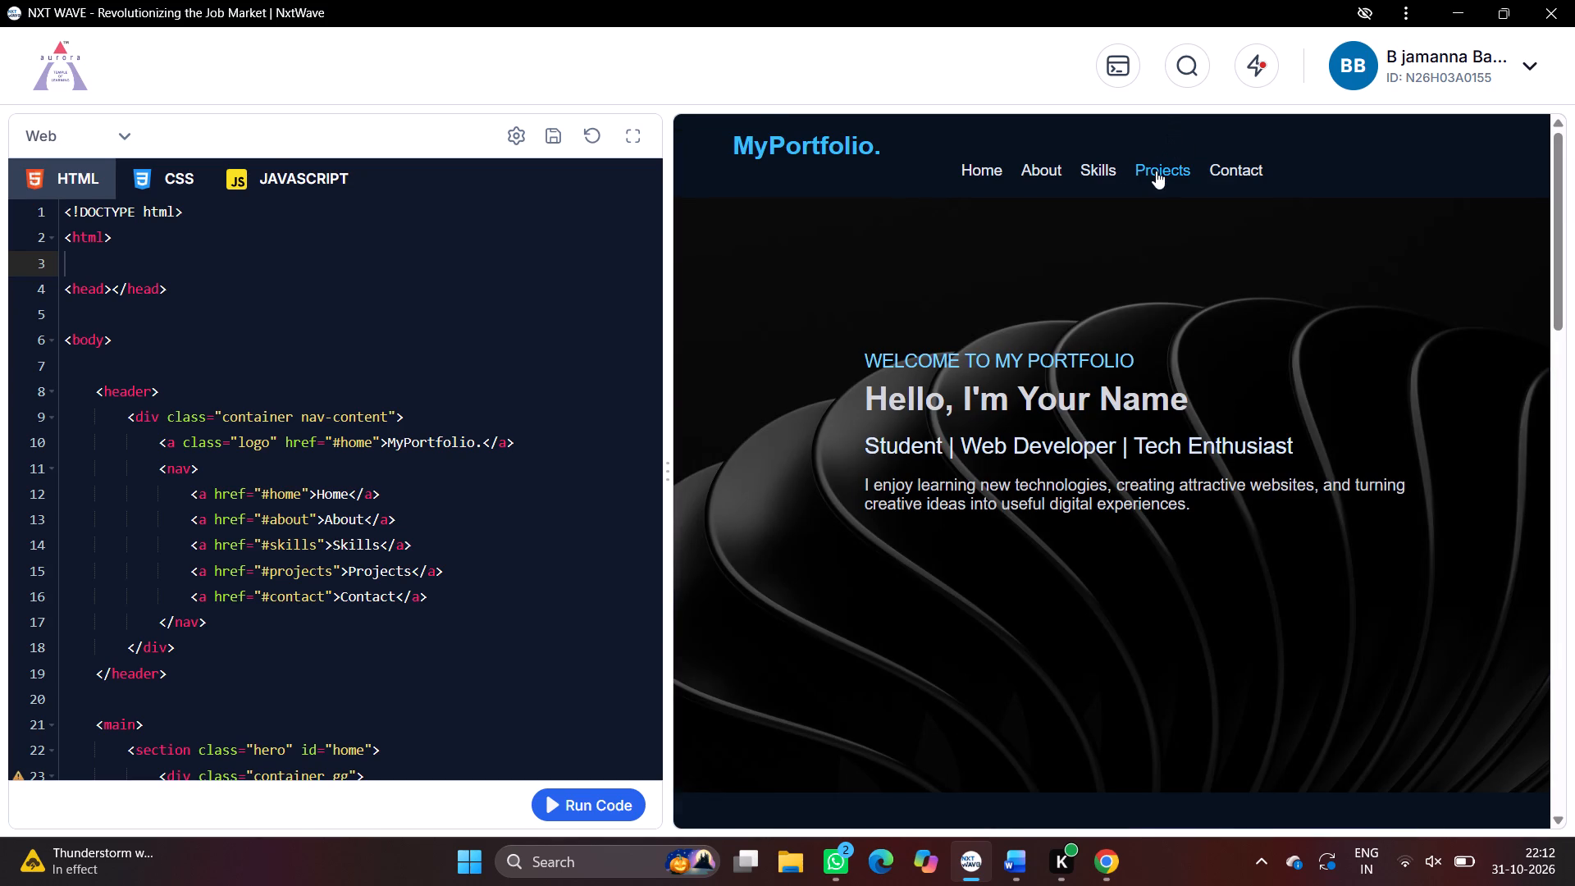
left_click(1156, 171)
scroll(1156, 171, "up", 6)
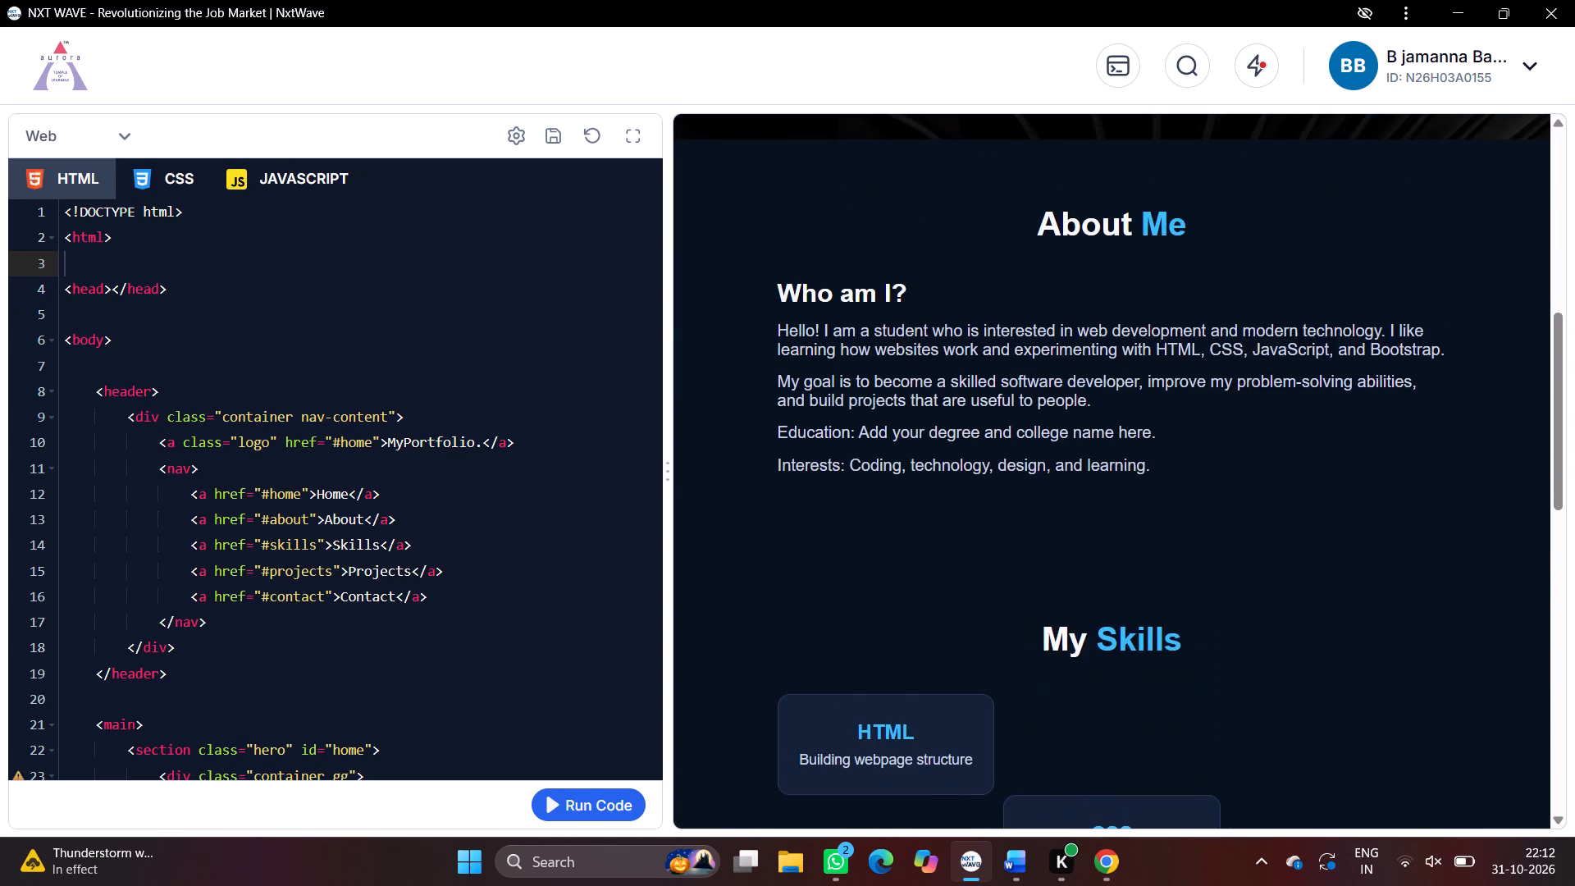
scroll(1147, 206, "up", 3)
left_click(1235, 179)
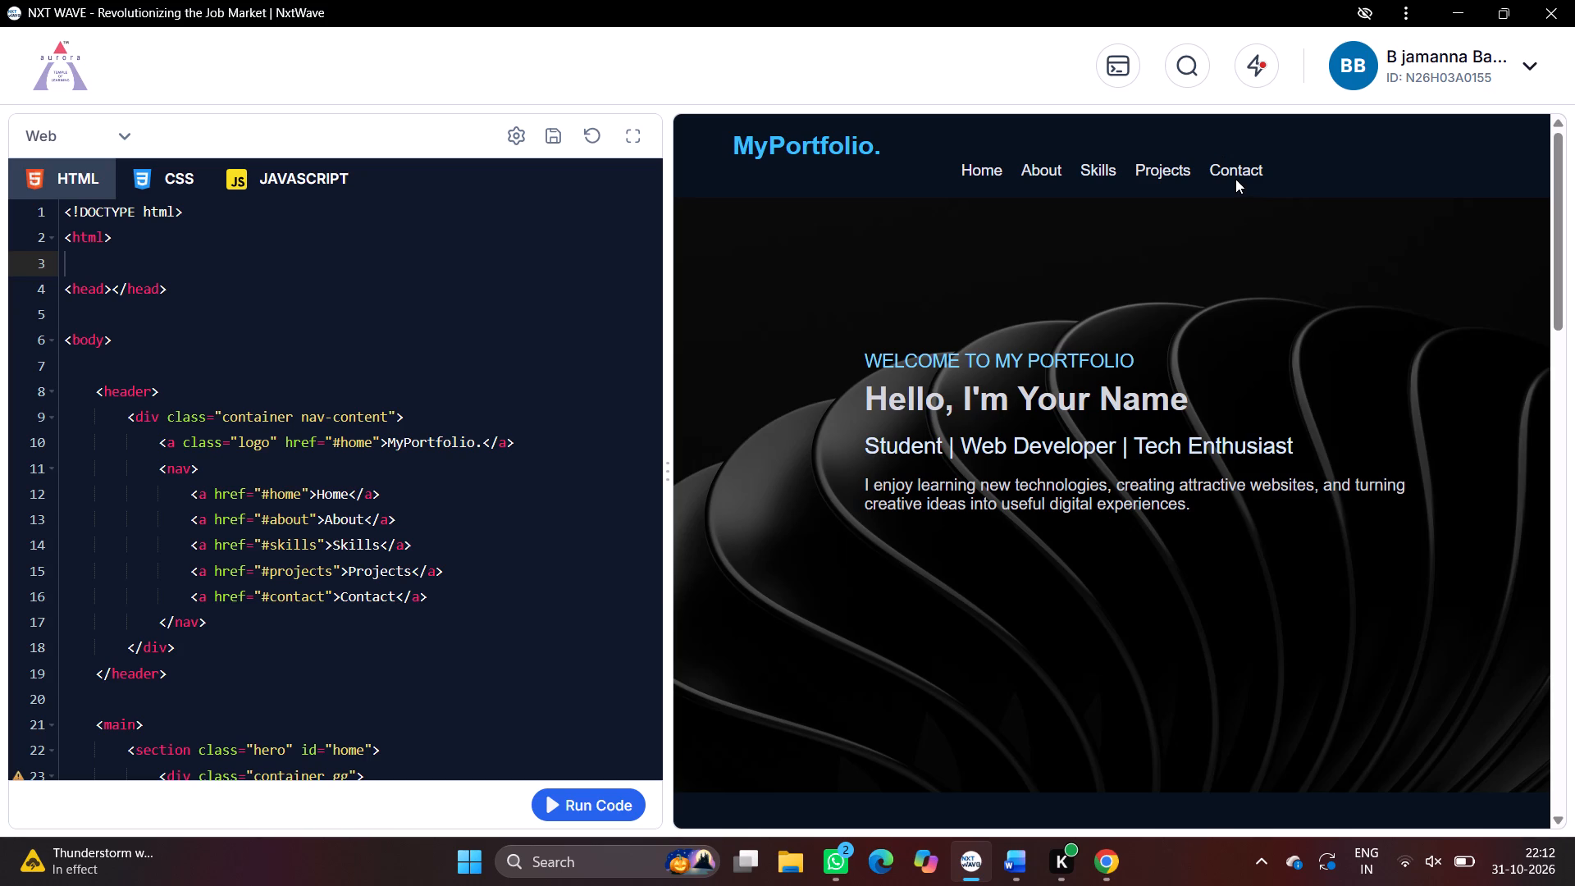
left_click(1228, 162)
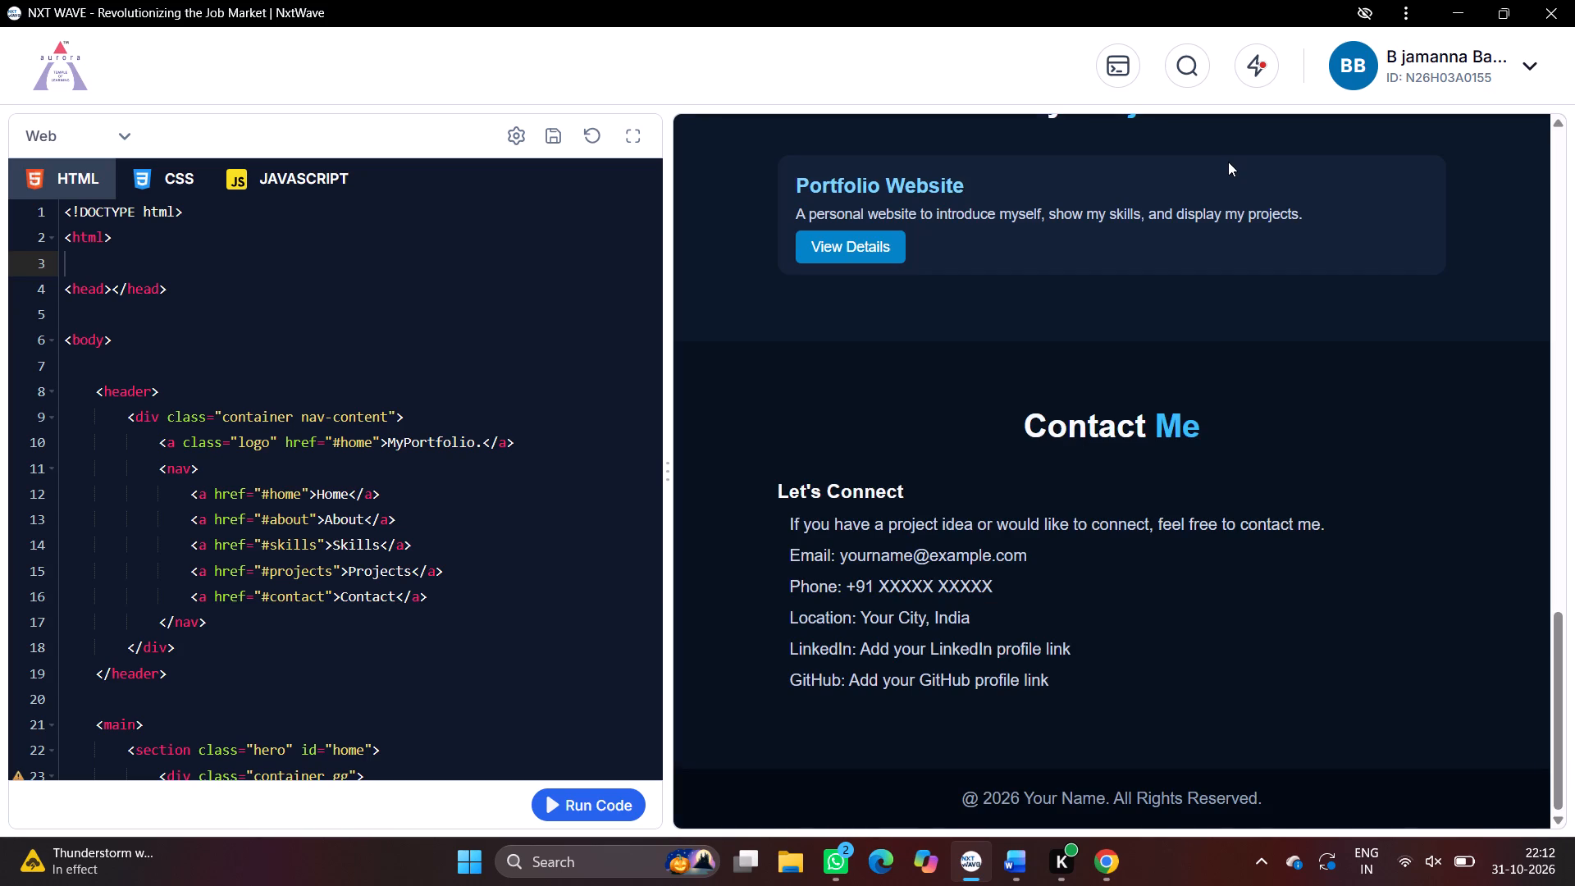
scroll(1228, 162, "up", 13)
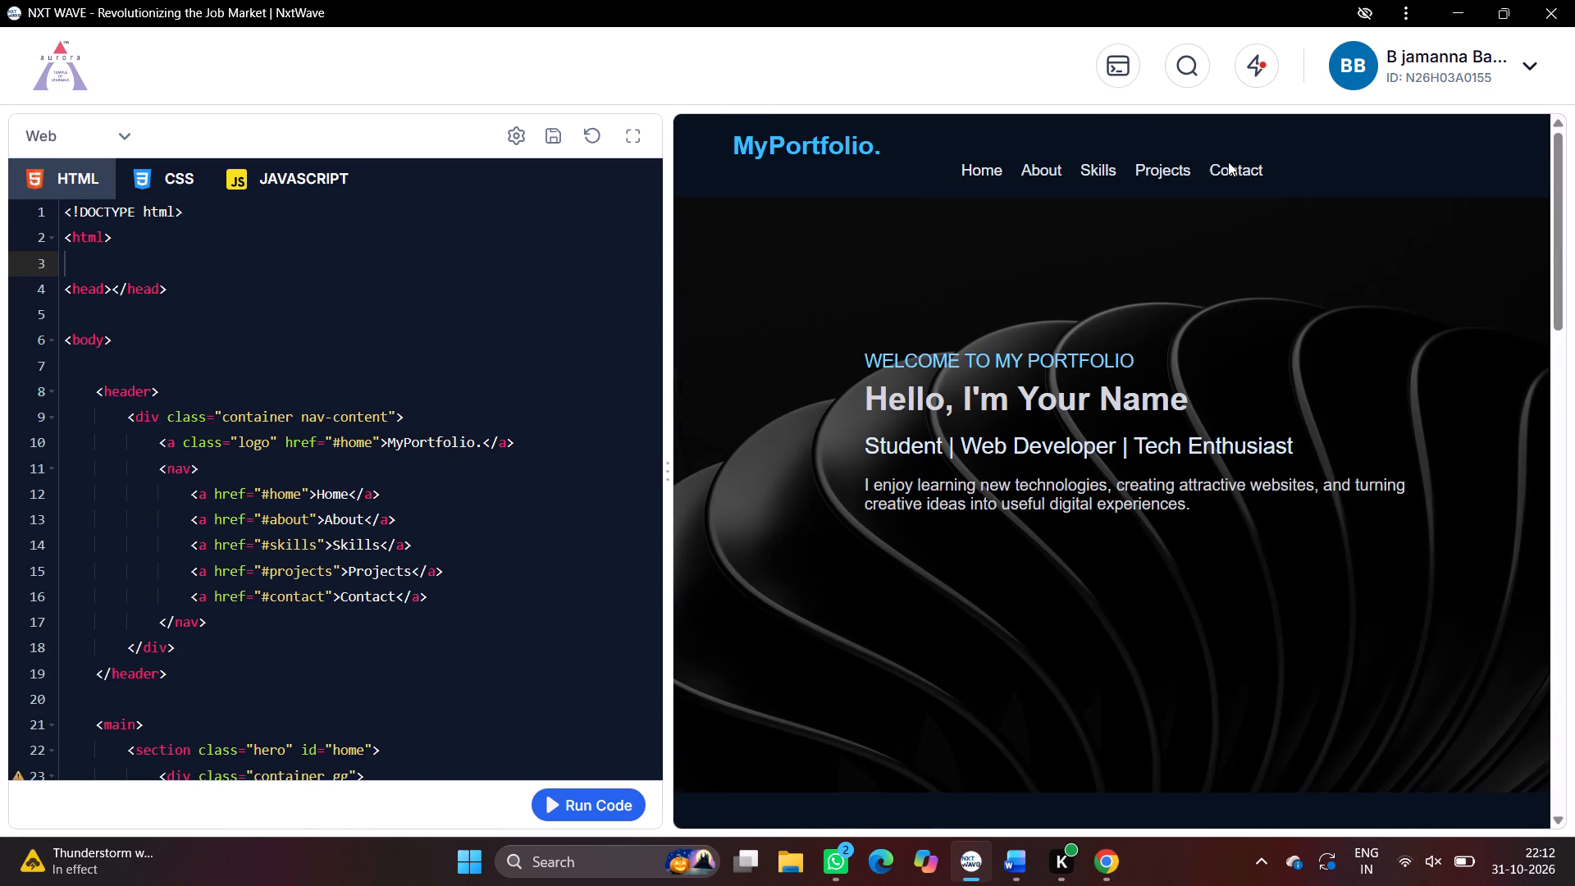
Examine the lower part of the portfolio preview down to the footer and highlight its copyright line.
left_click(702, 393)
scroll(806, 539, "down", 16)
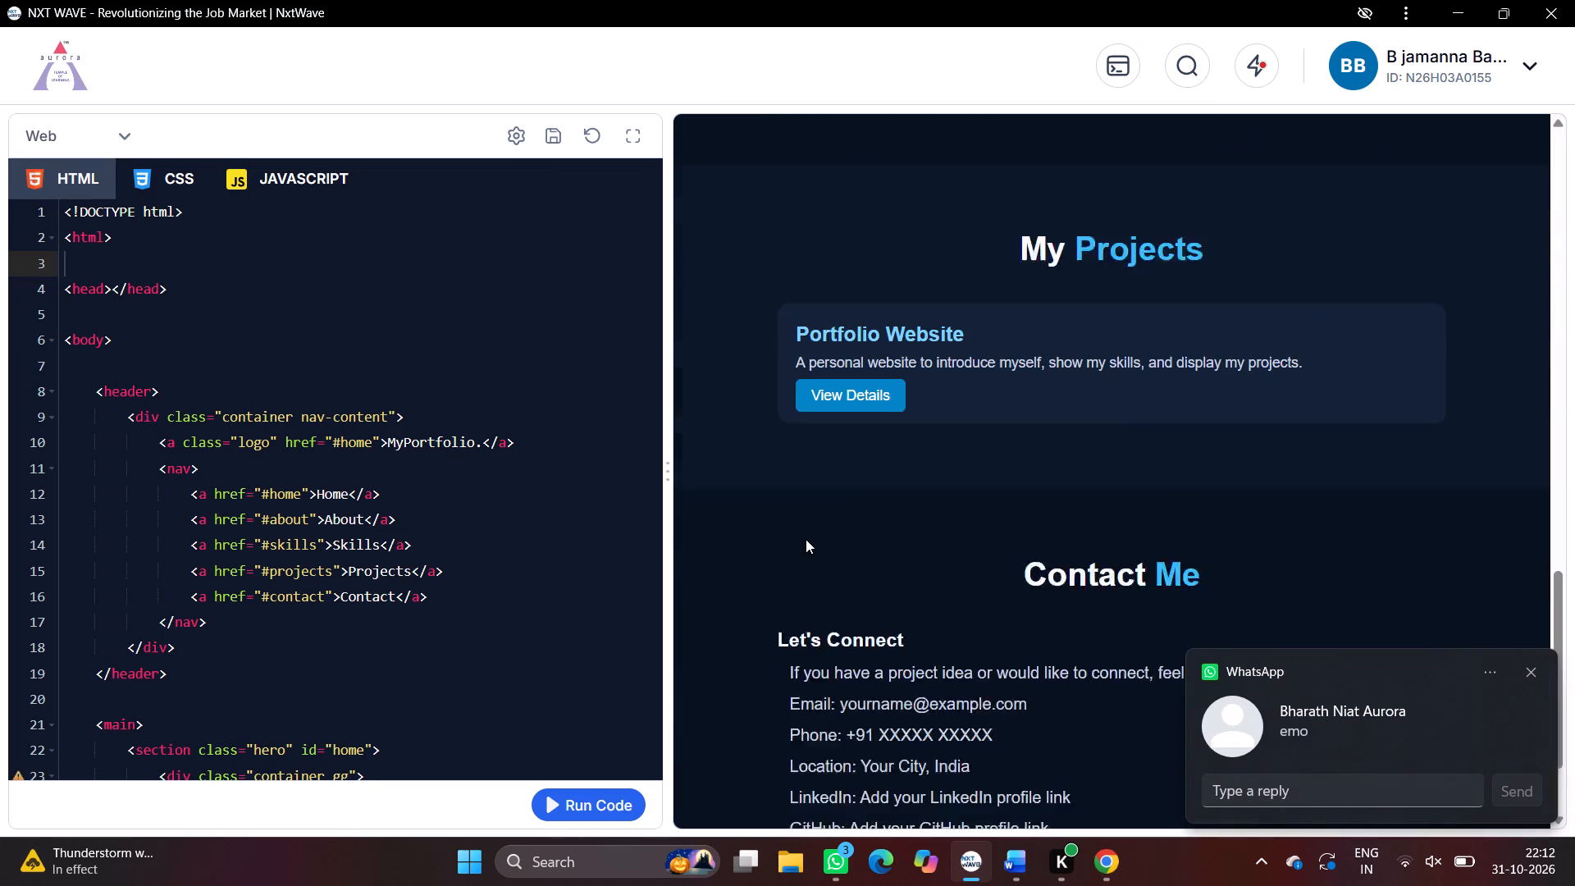
scroll(806, 539, "down", 11)
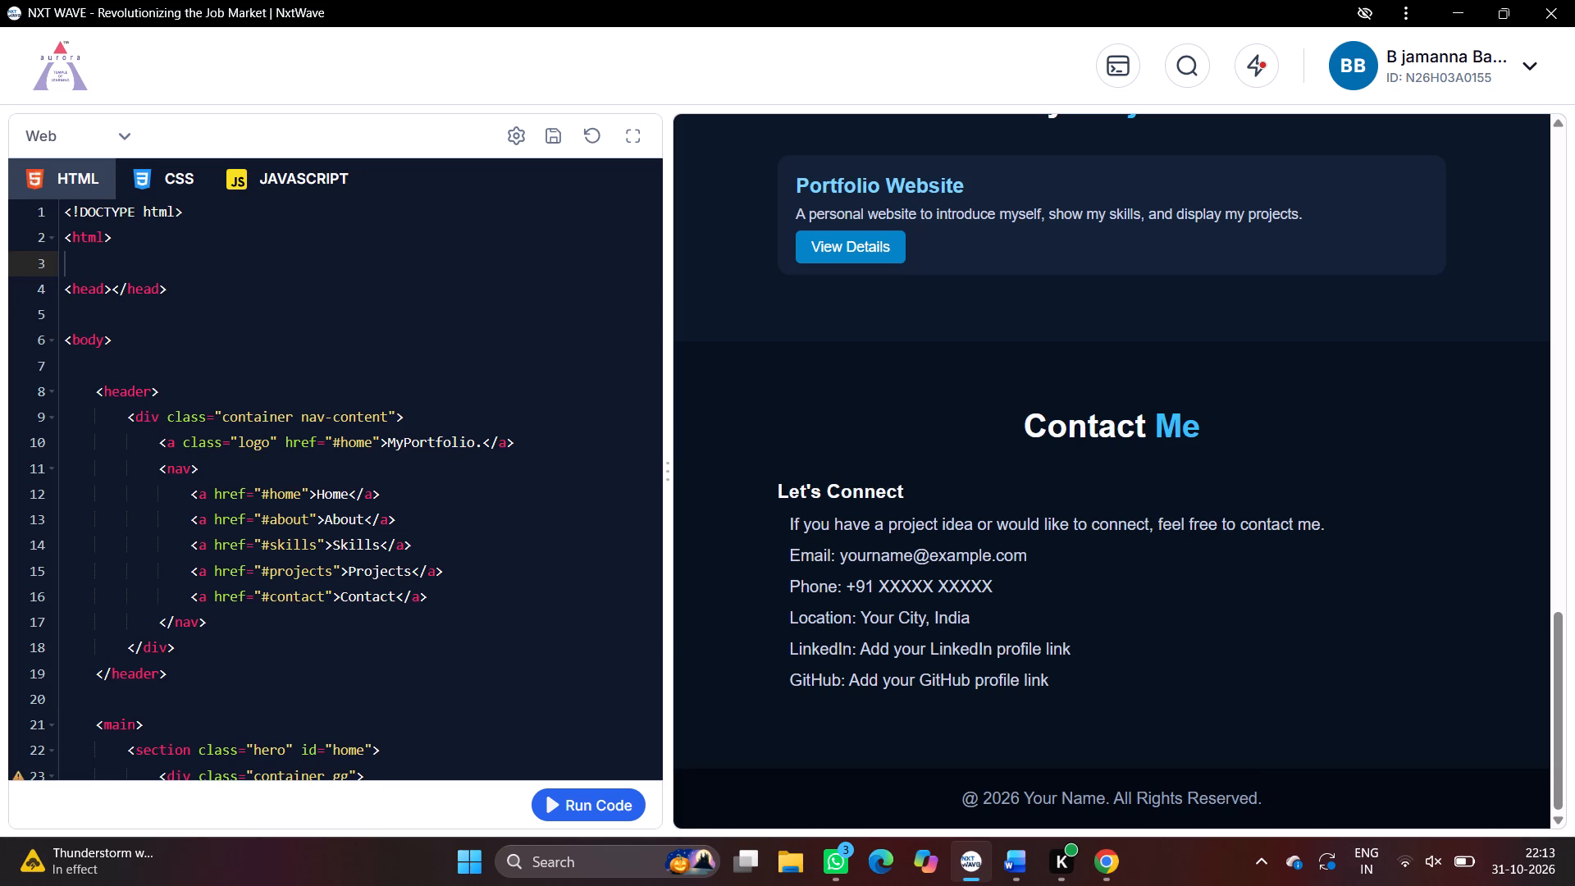
left_click_drag(1259, 796, 942, 798)
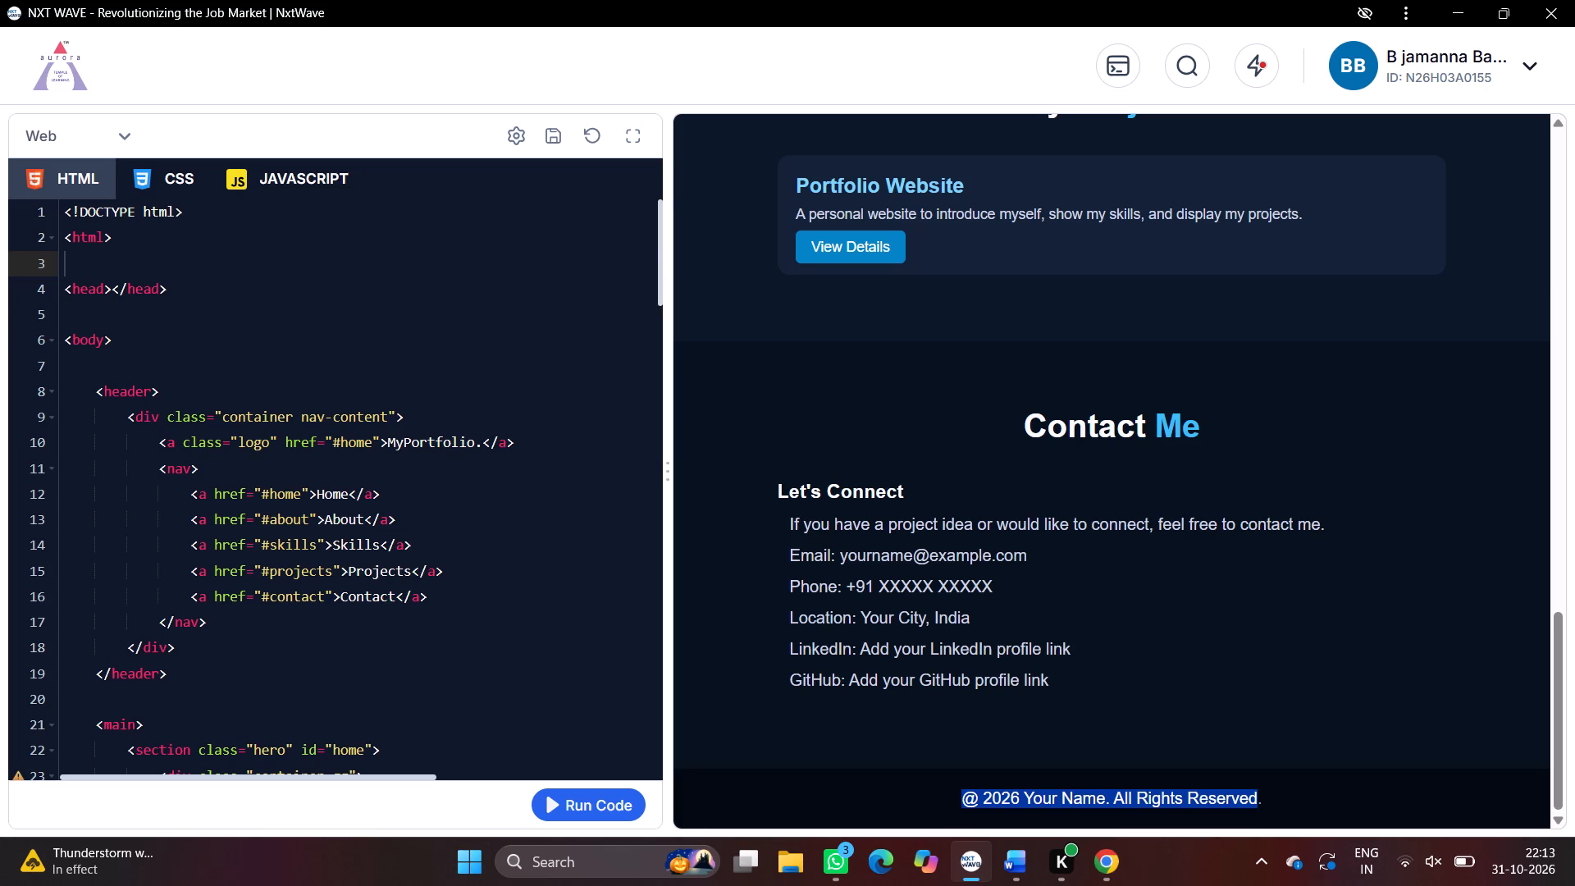
scroll(399, 578, "down", 12)
scroll(399, 578, "up", 17)
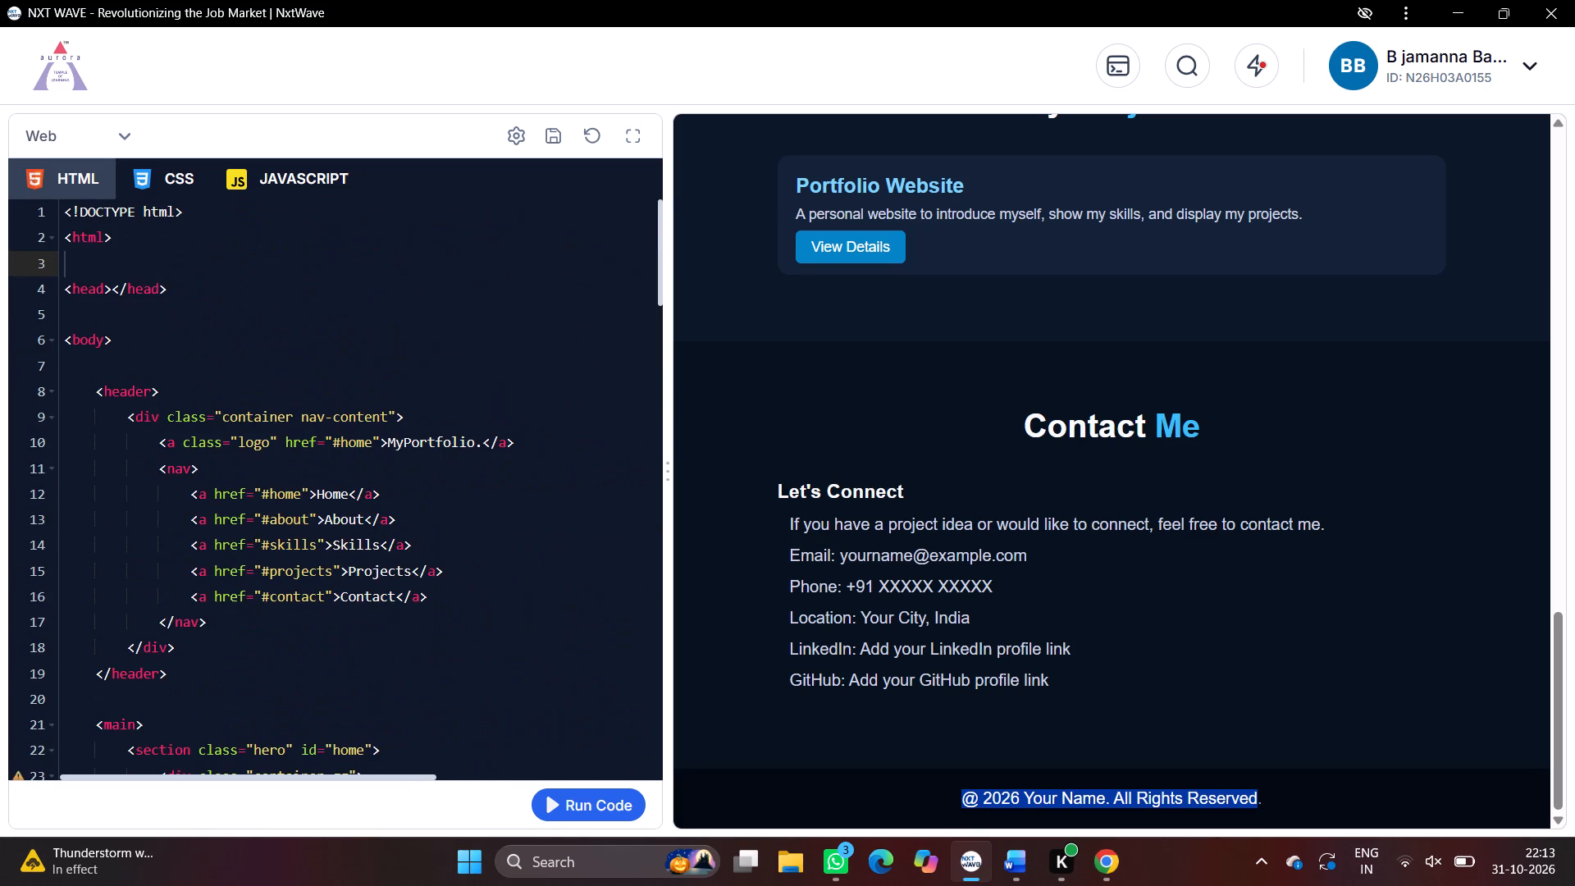
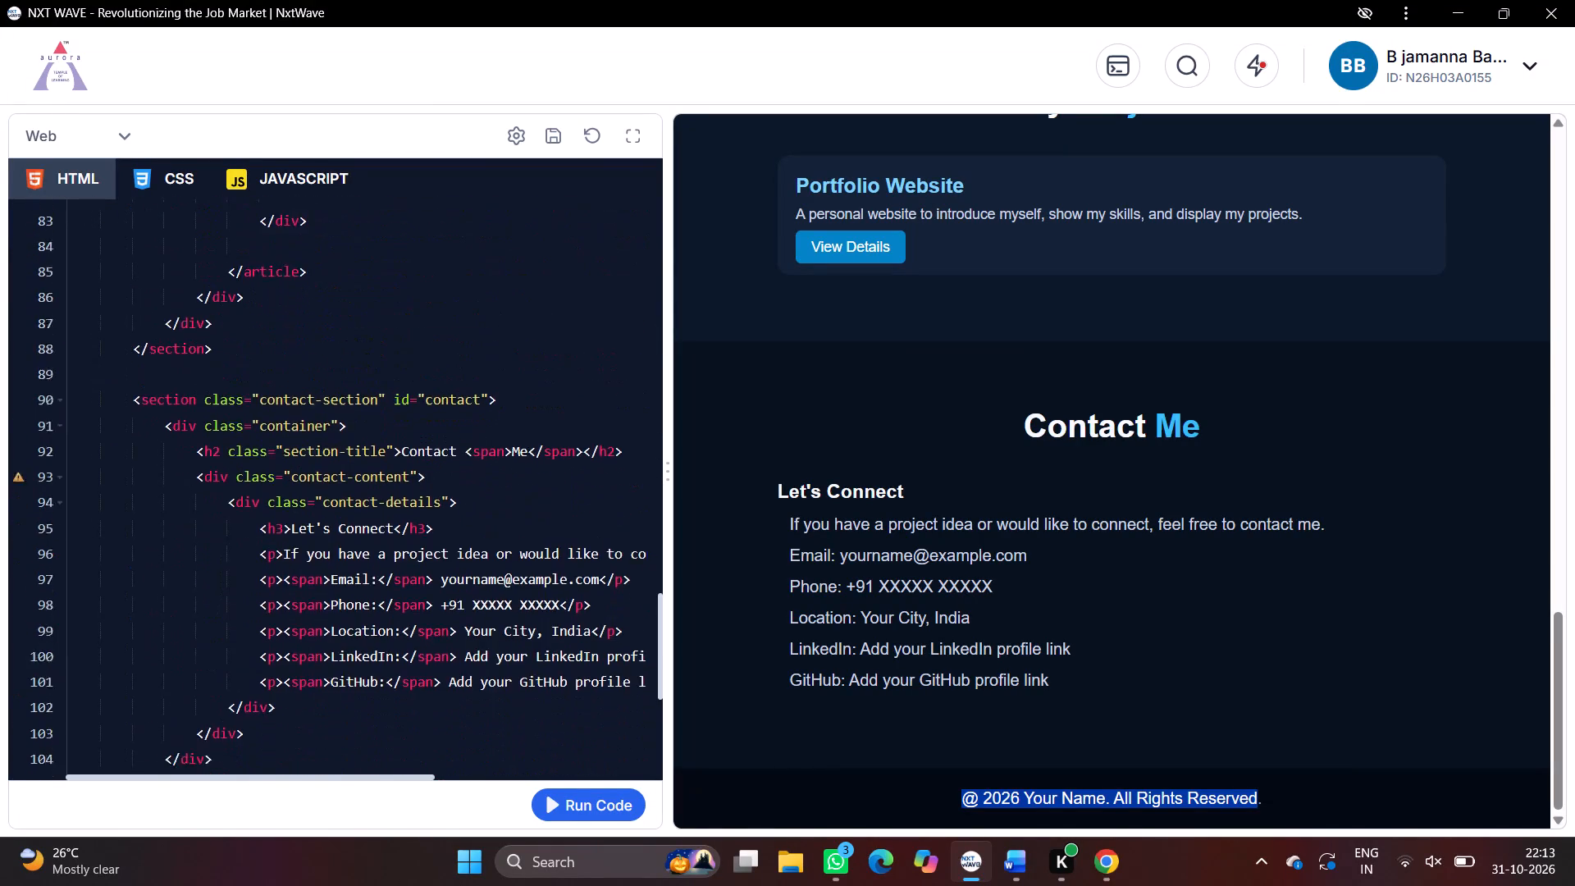
Look through the portfolio page's CSS code, from the closing layout rules back up to the hero and navigation styles.
left_click(171, 167)
scroll(129, 503, "down", 12)
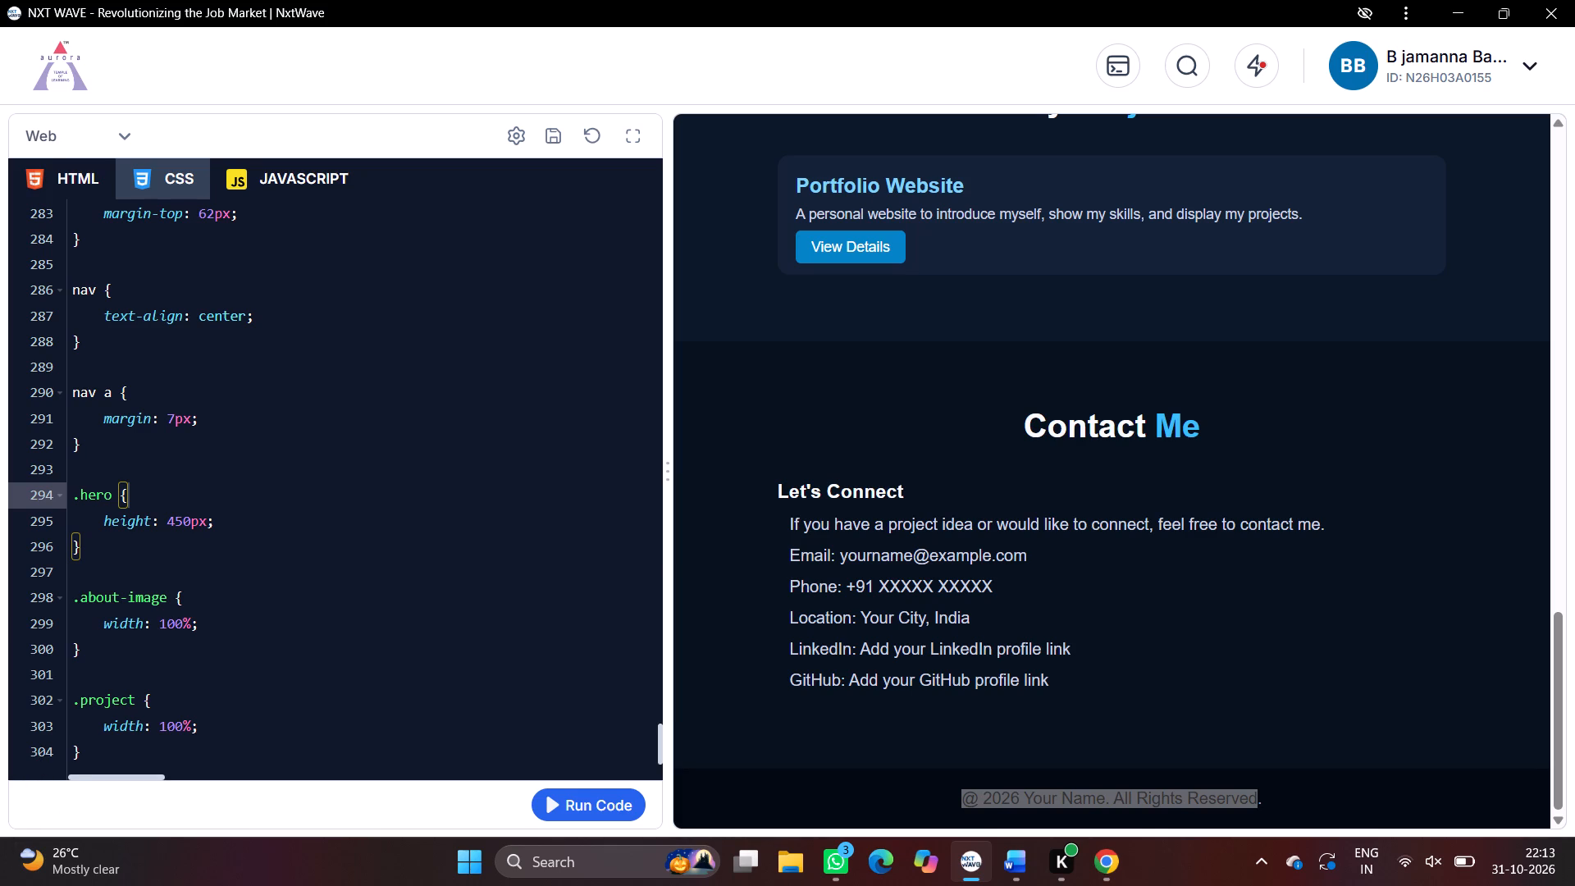
scroll(144, 523, "up", 11)
scroll(144, 523, "up", 12)
scroll(144, 523, "up", 17)
scroll(144, 523, "up", 12)
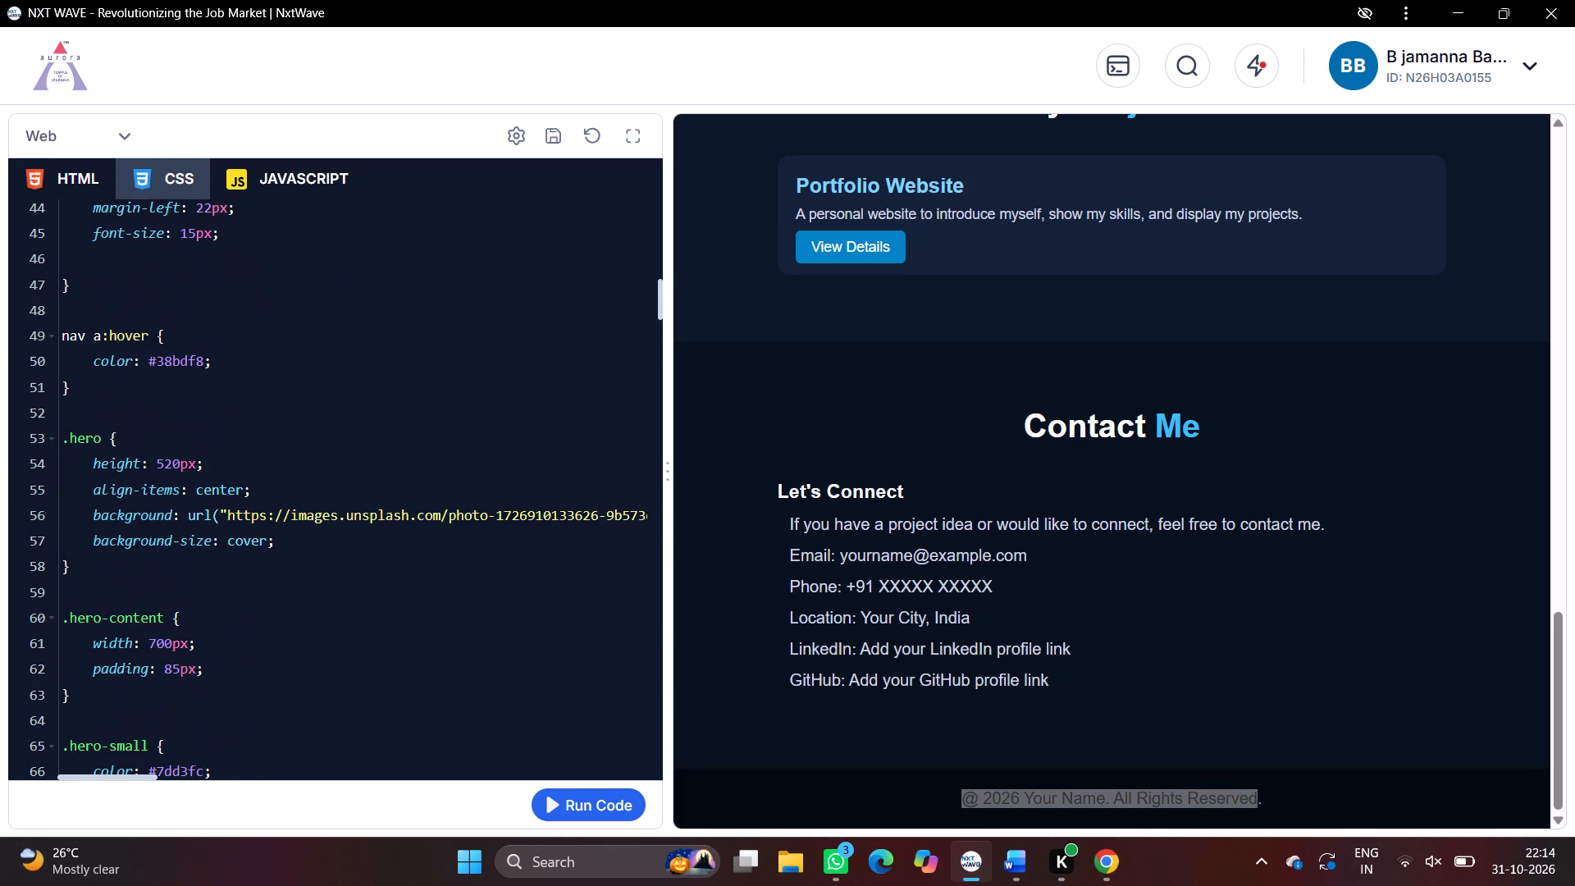
Return the portfolio preview to its hero section and look through the page's HTML code from the footer up to the header navigation.
scroll(144, 523, "up", 14)
scroll(144, 523, "down", 19)
scroll(1021, 468, "up", 12)
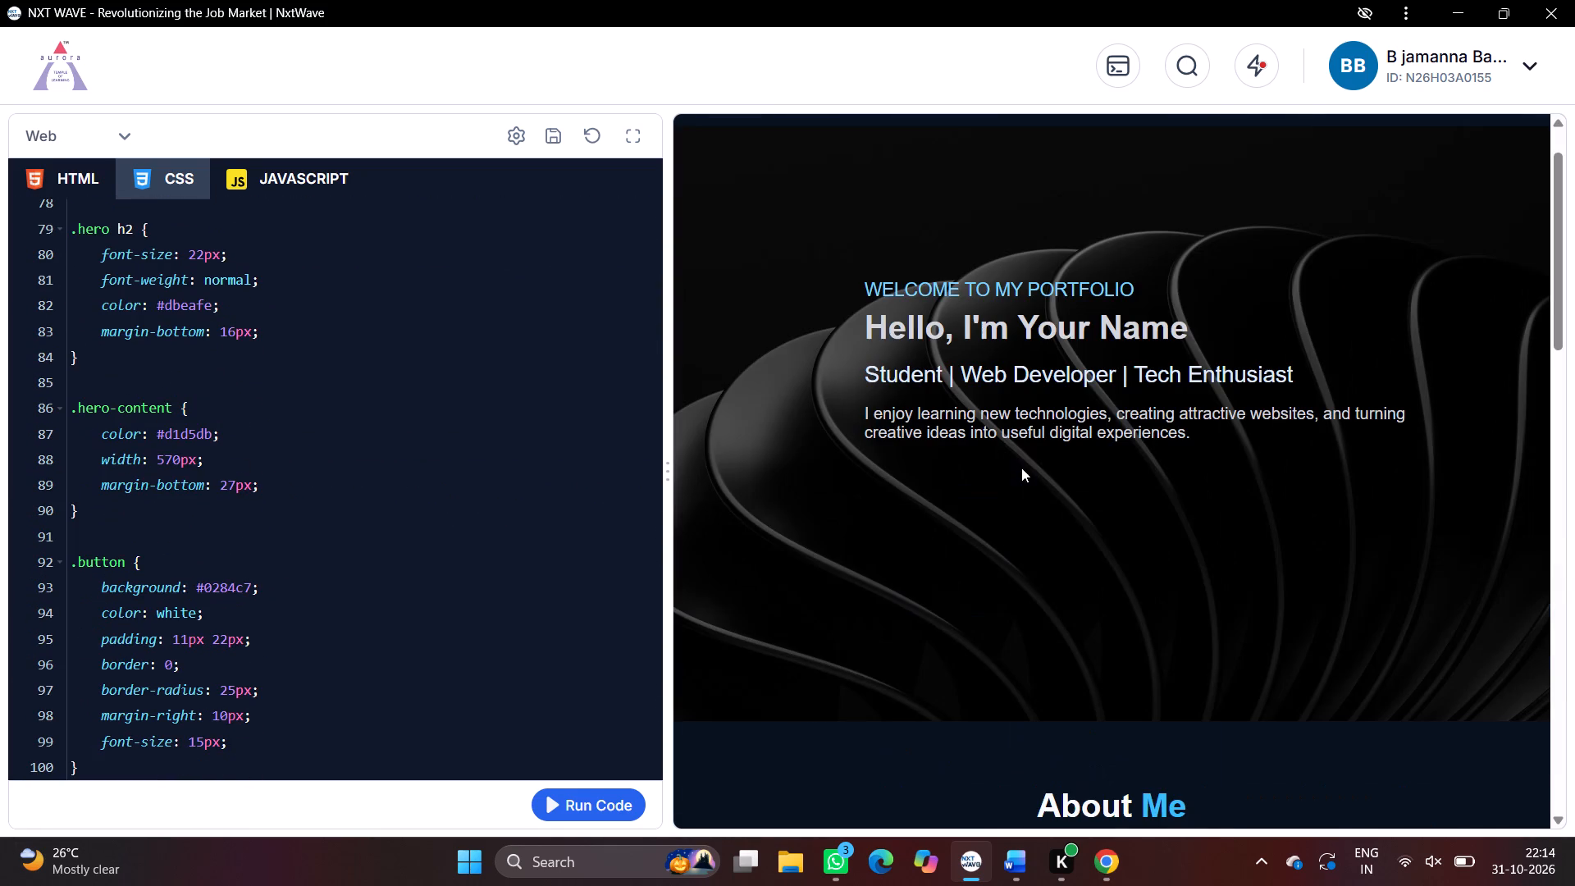
left_click(43, 178)
scroll(381, 446, "up", 3)
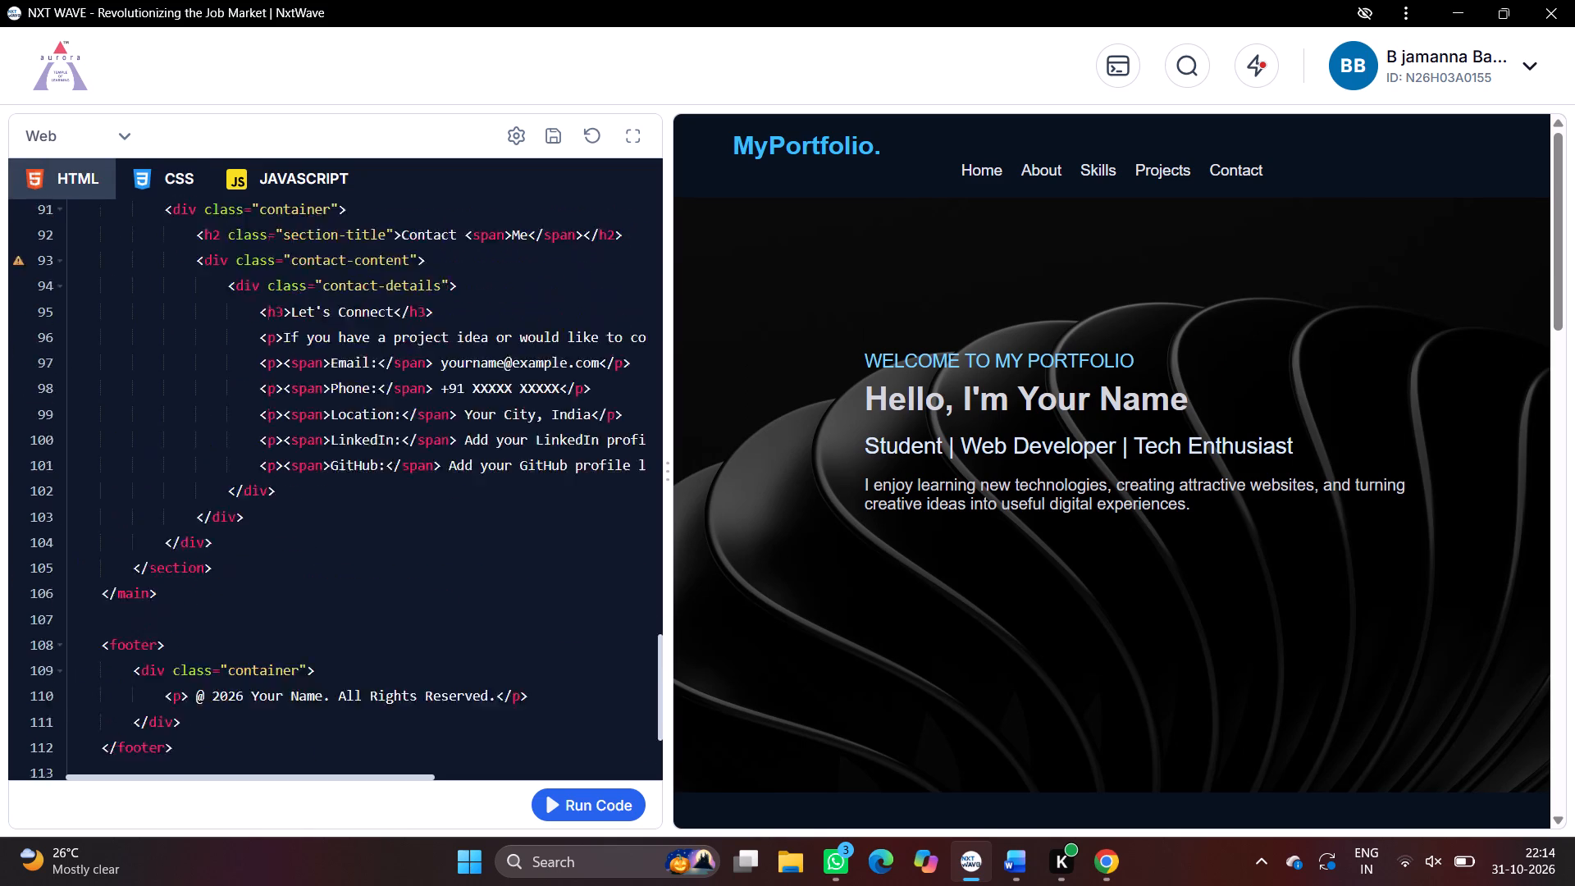
scroll(381, 446, "up", 14)
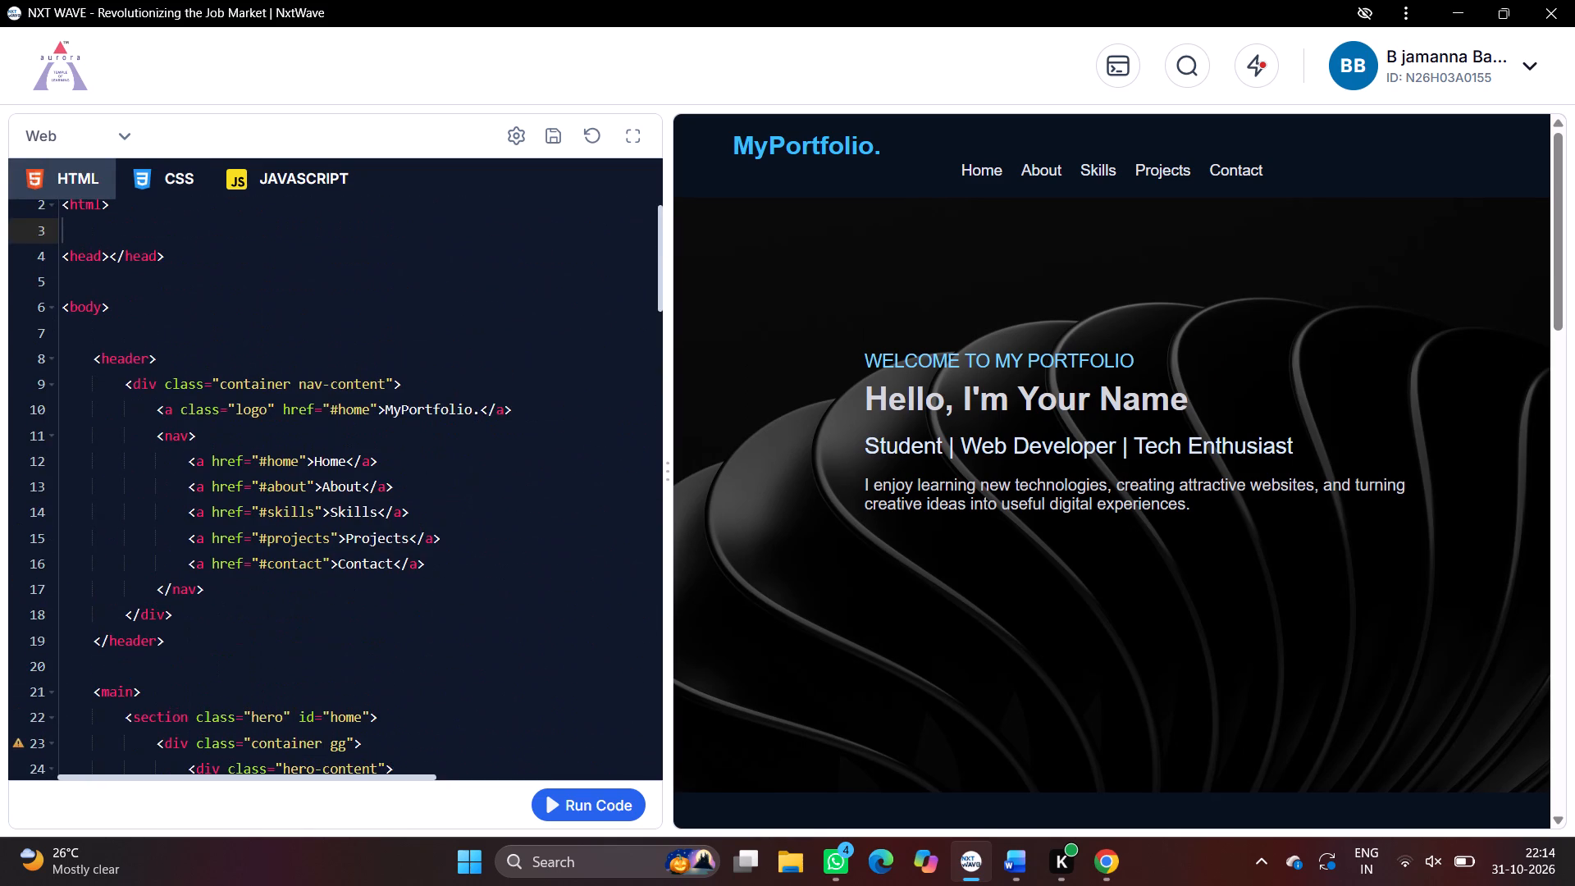
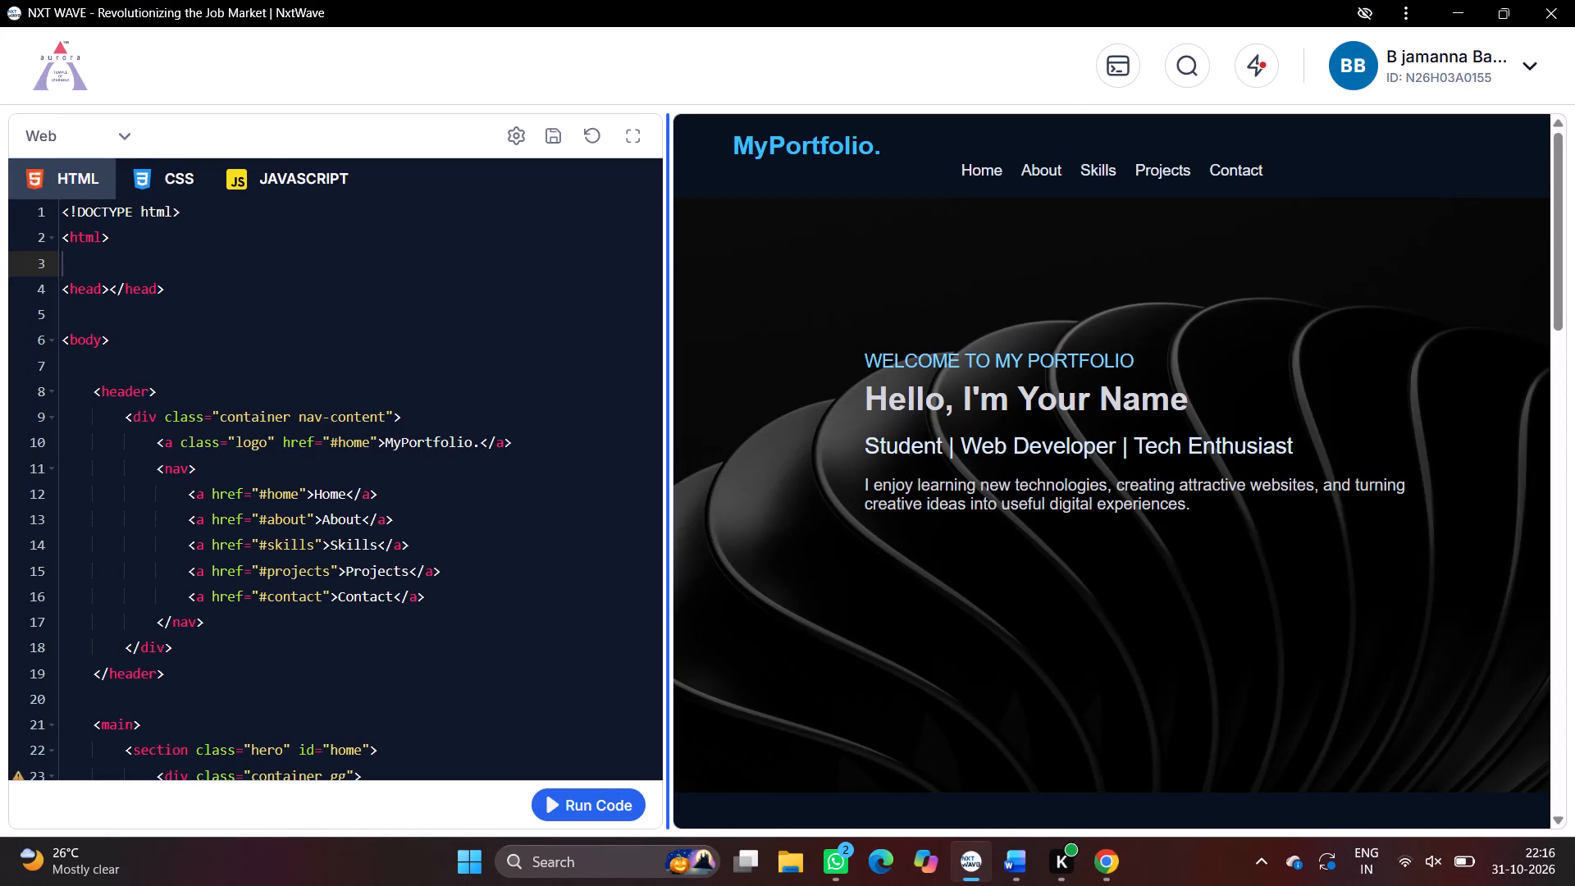
Widen the code editor pane to over three-quarters of the window, narrowing the portfolio page preview.
left_click_drag(665, 475, 1341, 474)
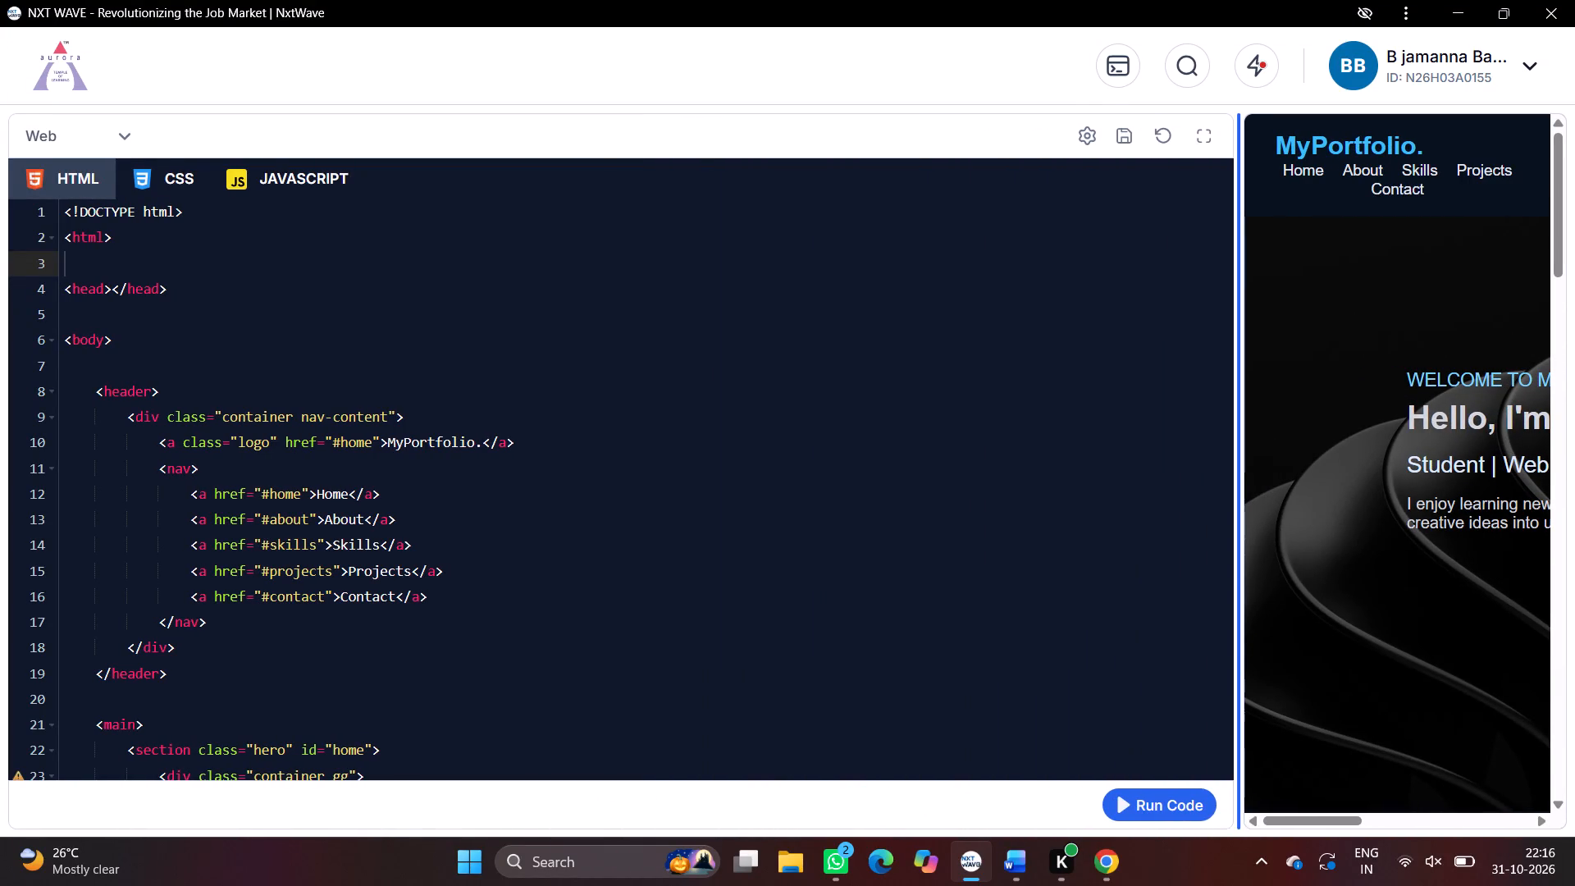
left_click_drag(1341, 474, 1370, 479)
scroll(406, 558, "right", 1)
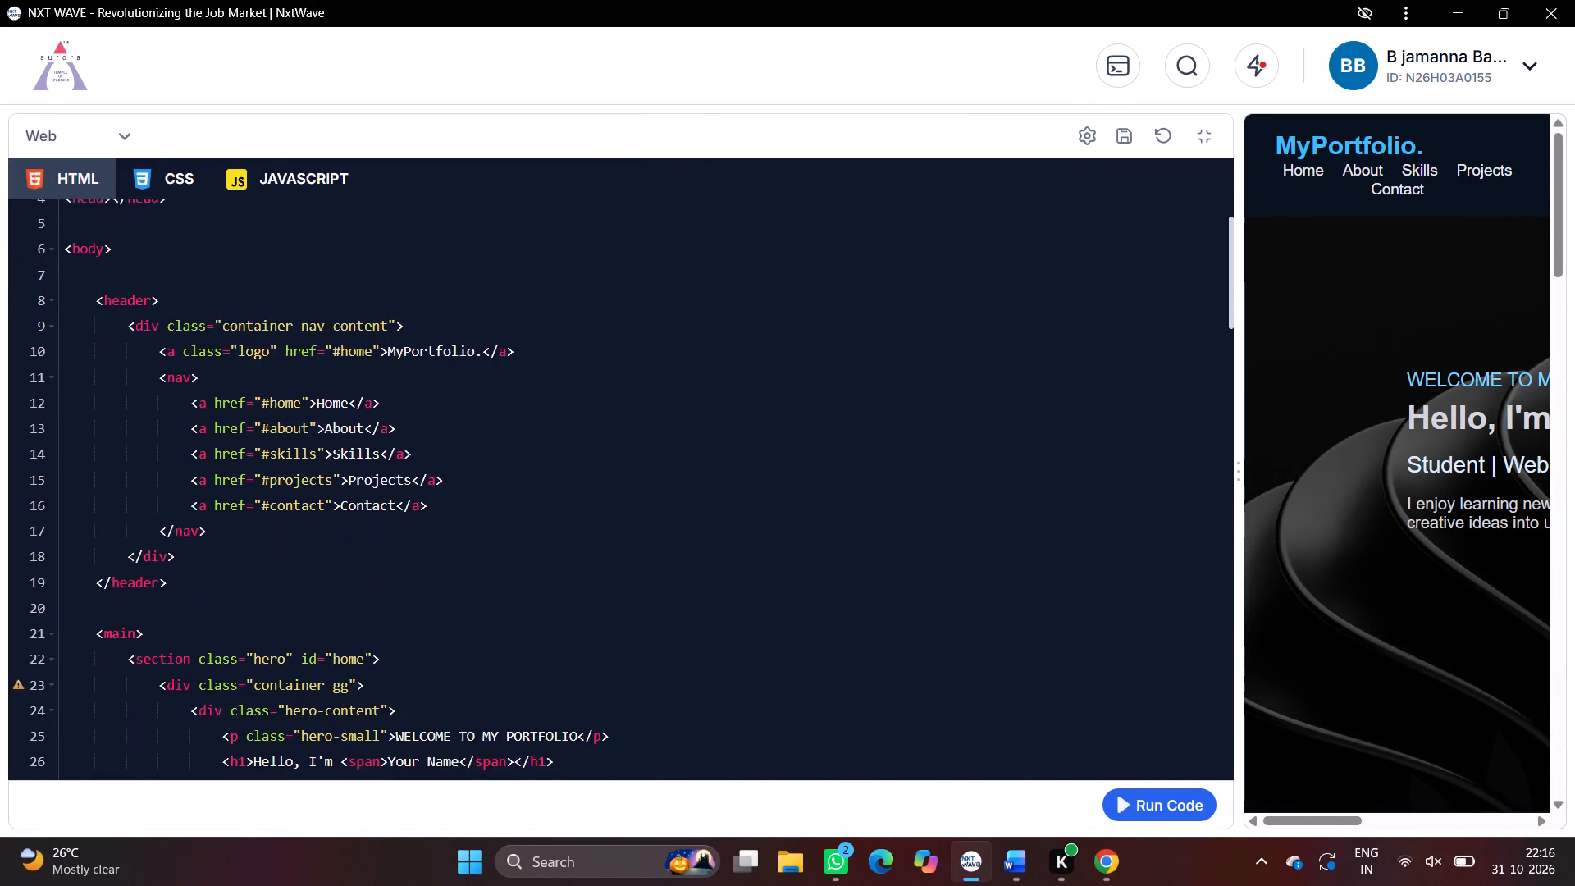
scroll(406, 558, "right", 1)
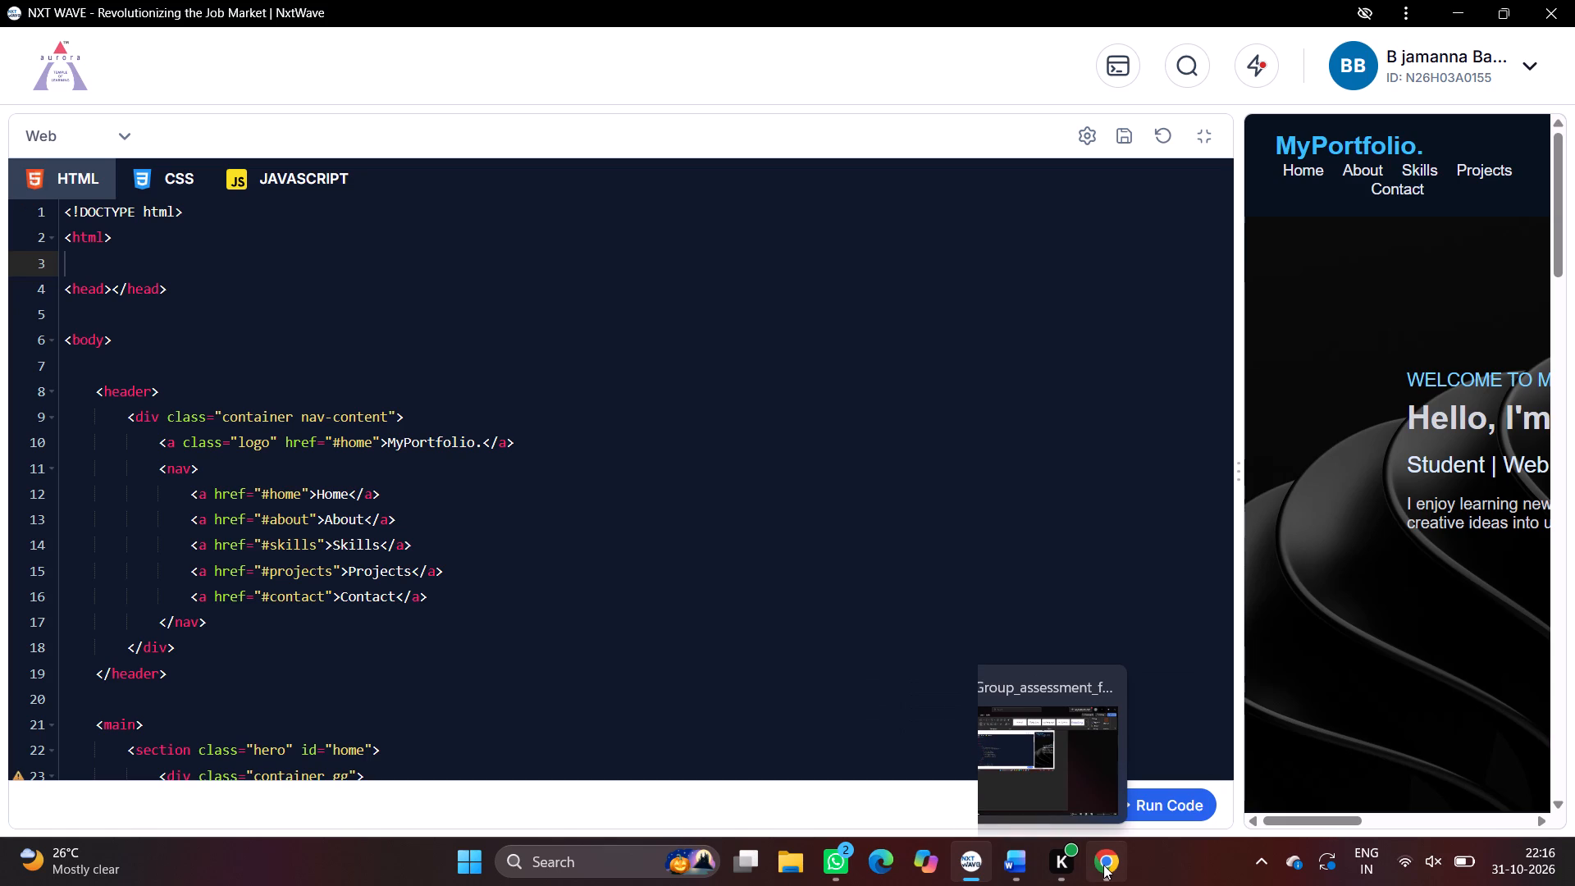
Switch to the FWD_Group_assessment_format_1A document in Word and delete the playground screenshot and its "SCREENSHOTS:" heading after the CSS code.
left_click(997, 858)
scroll(705, 532, "up", 1)
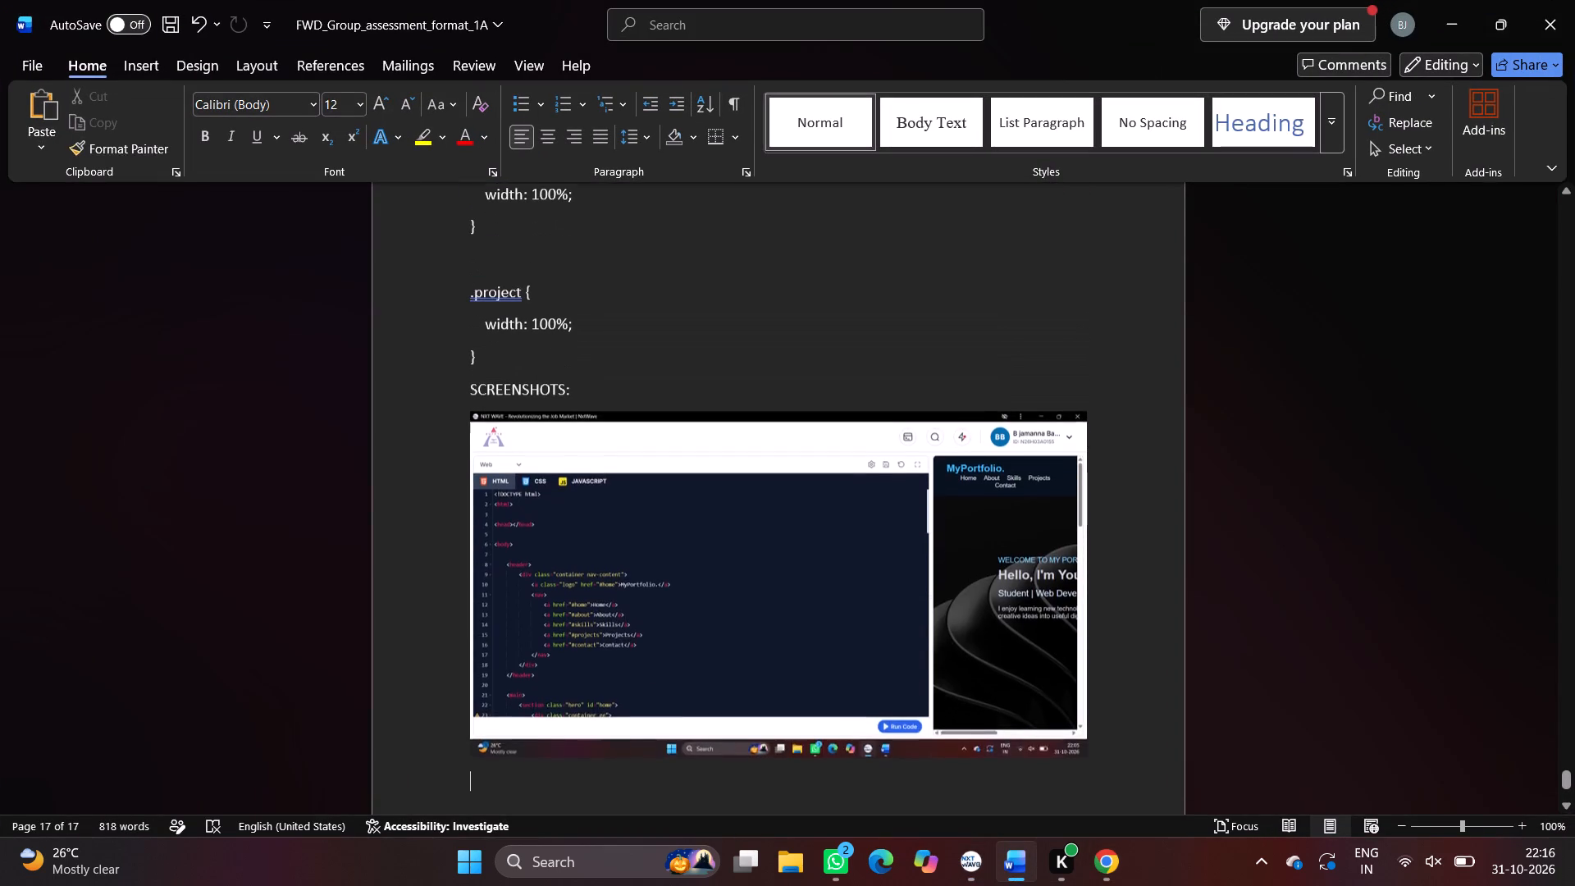
left_click(830, 569)
key("BackSpace")
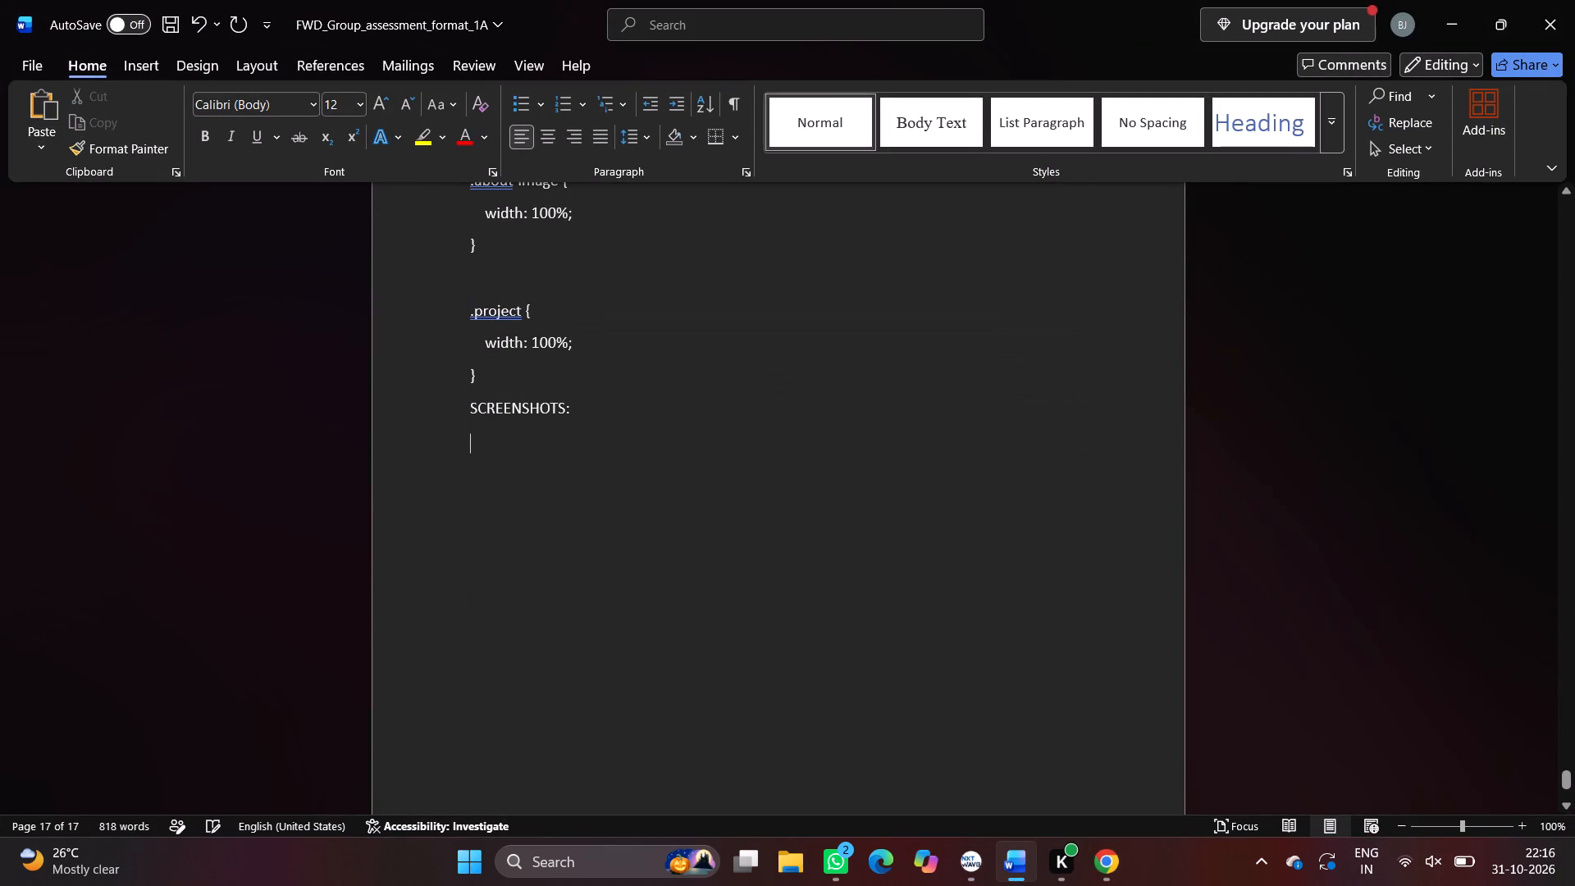
left_click_drag(574, 407, 545, 405)
left_click_drag(545, 405, 471, 410)
key("BackSpace")
scroll(579, 352, "up", 1)
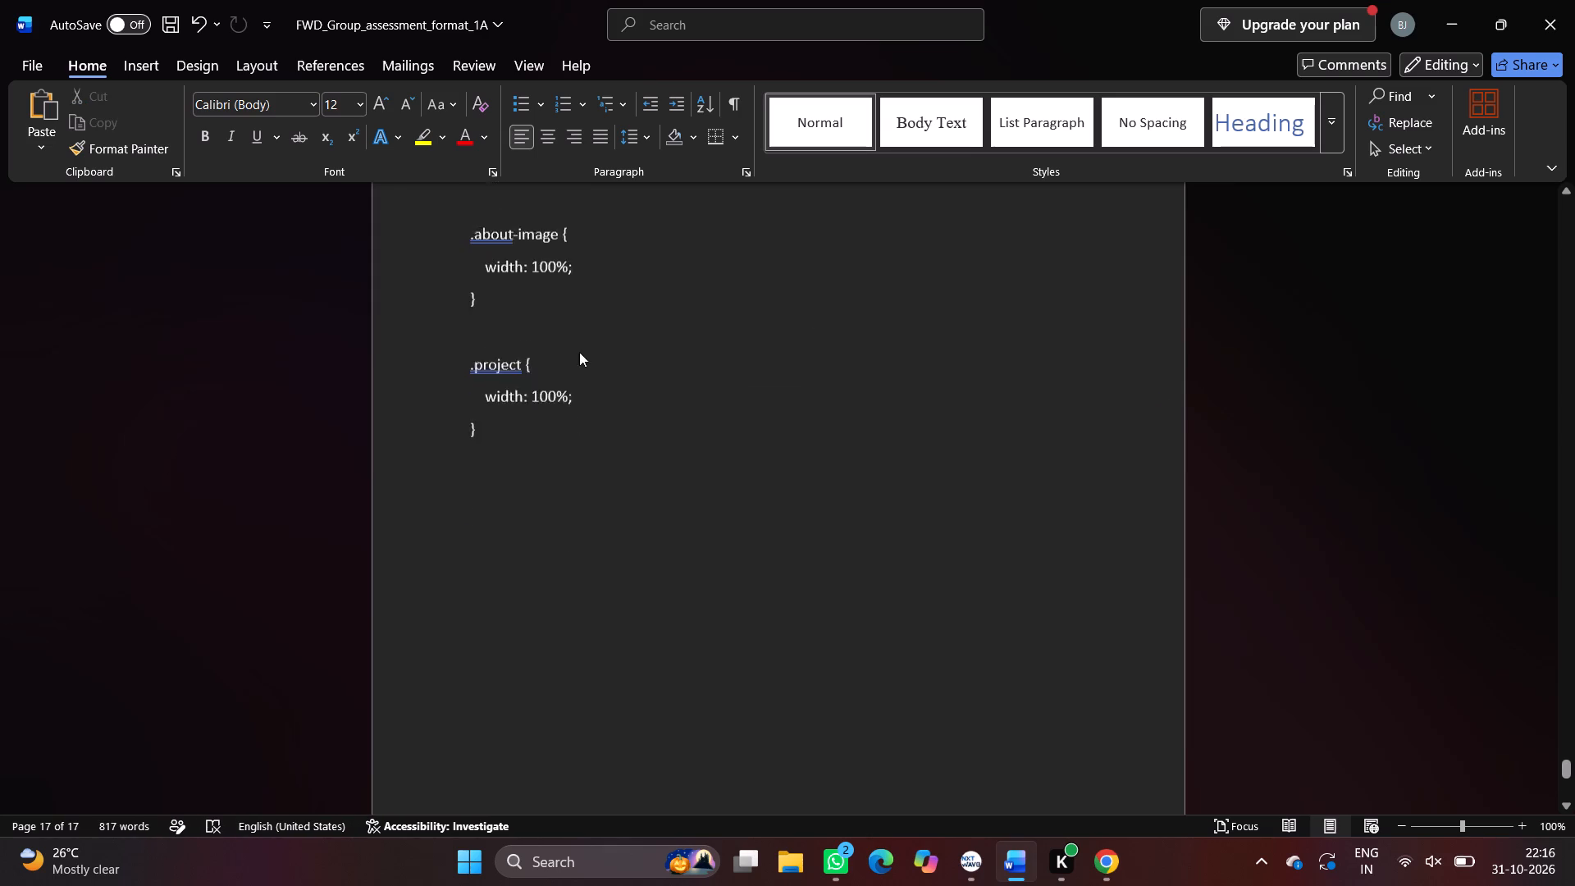
Add a "SCREENSHOT:" heading on a new line after the closing </html> tag, just before the CSS CODE section.
scroll(579, 352, "up", 5)
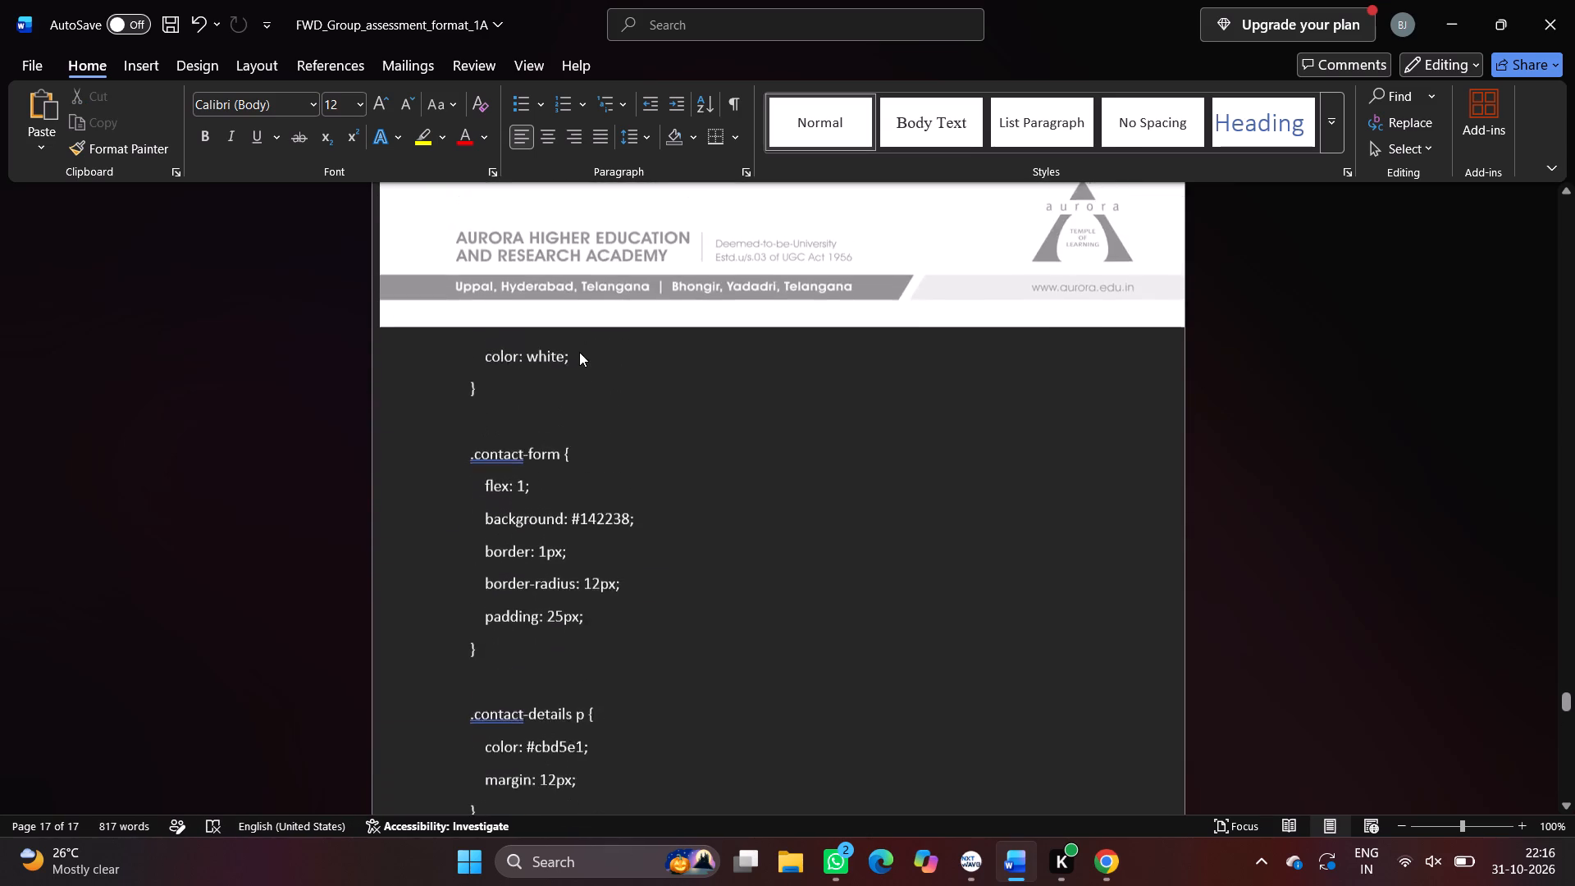
scroll(579, 352, "up", 5)
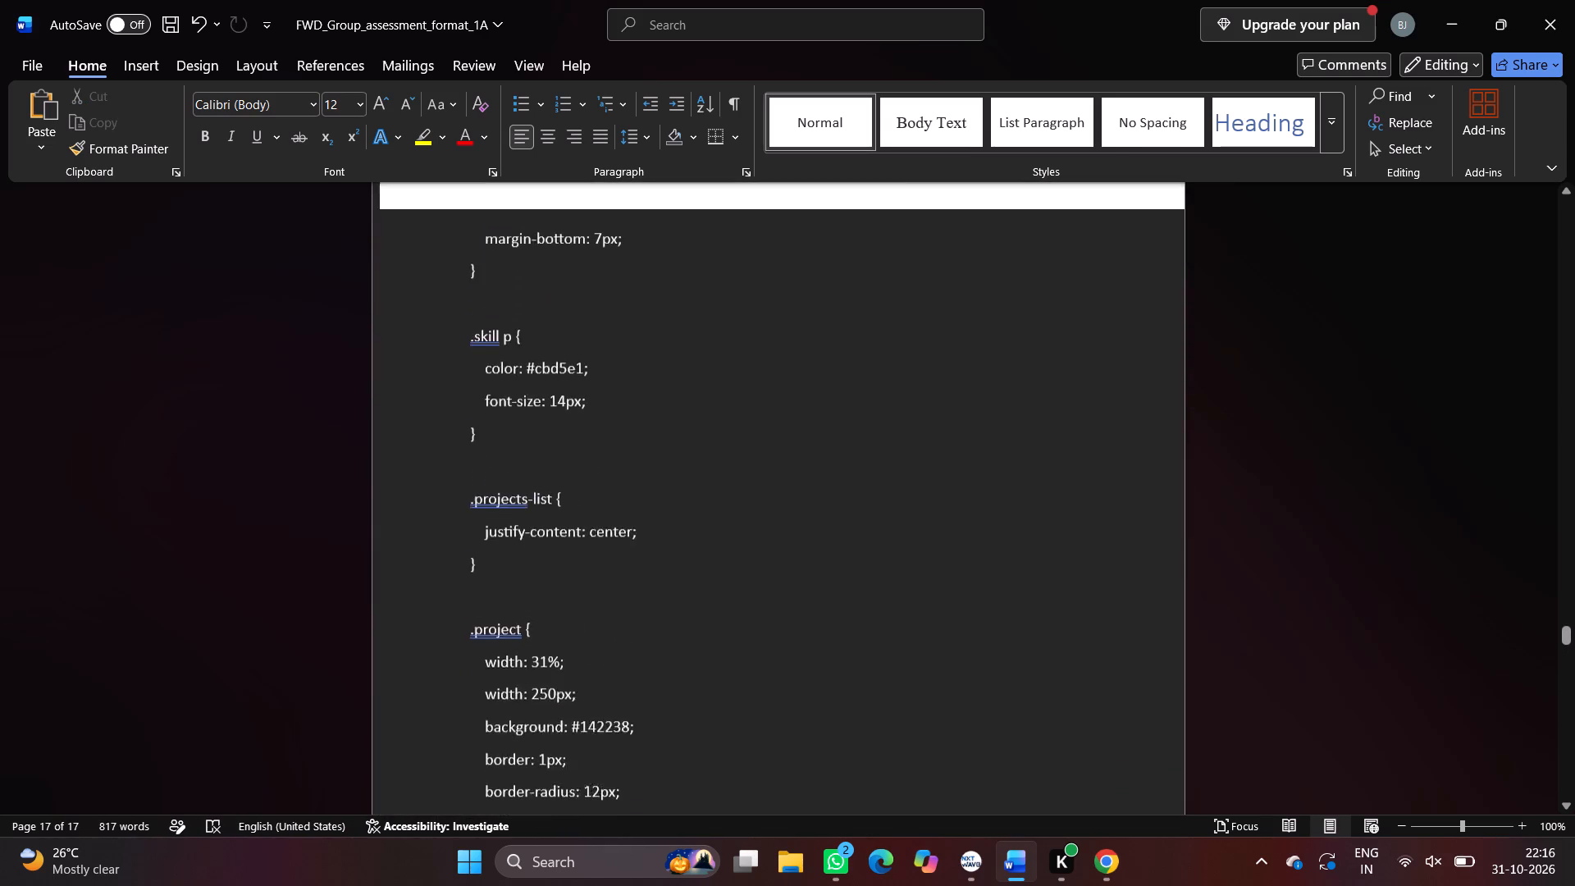
scroll(579, 352, "up", 5)
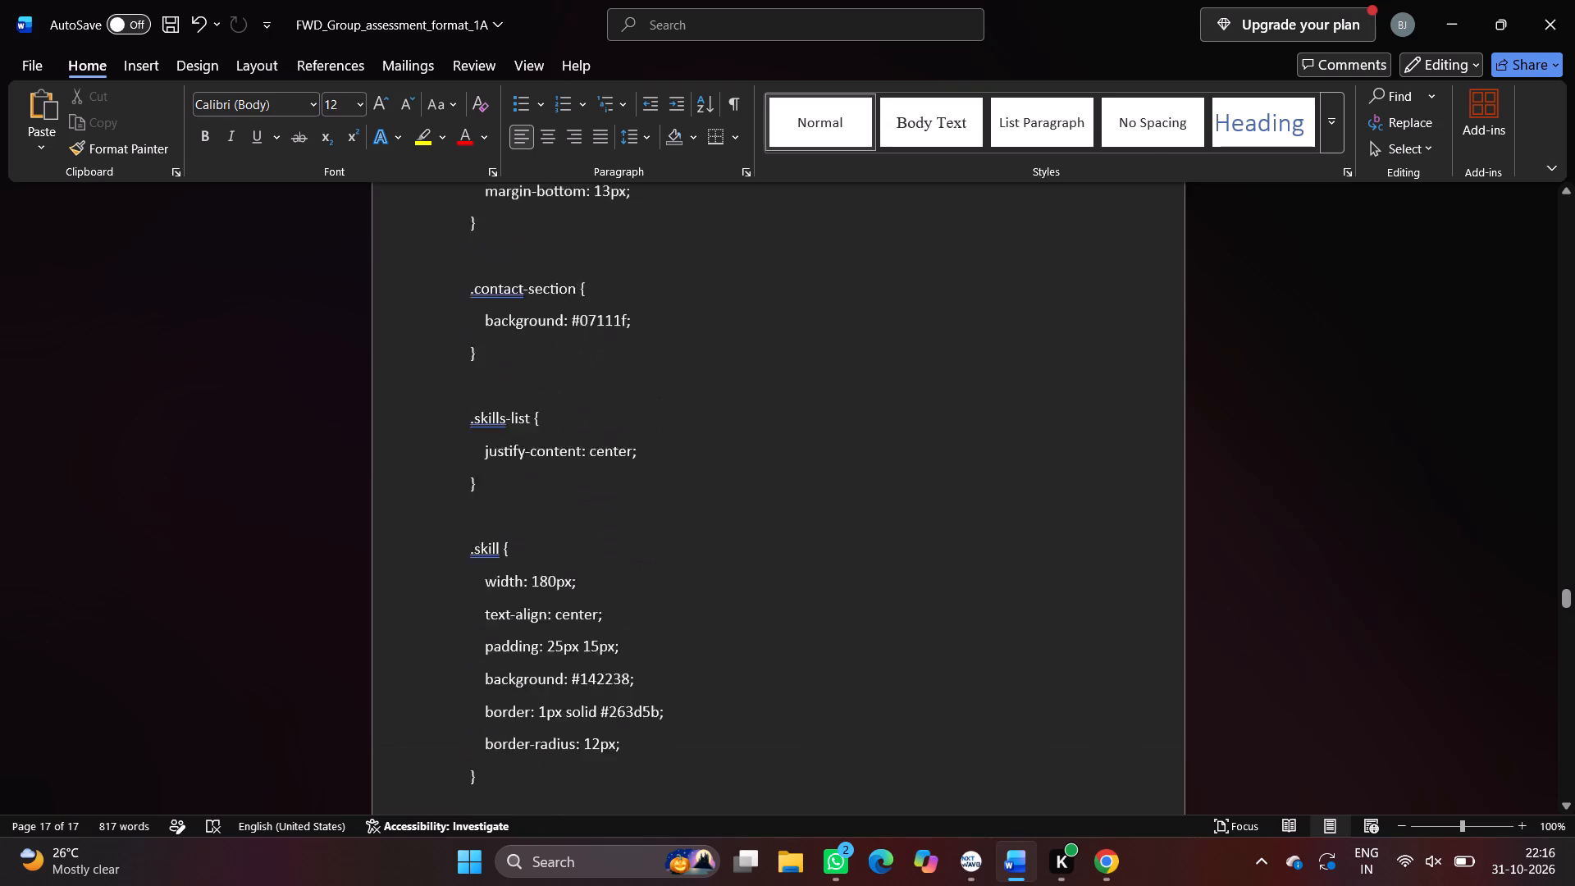
scroll(579, 352, "up", 5)
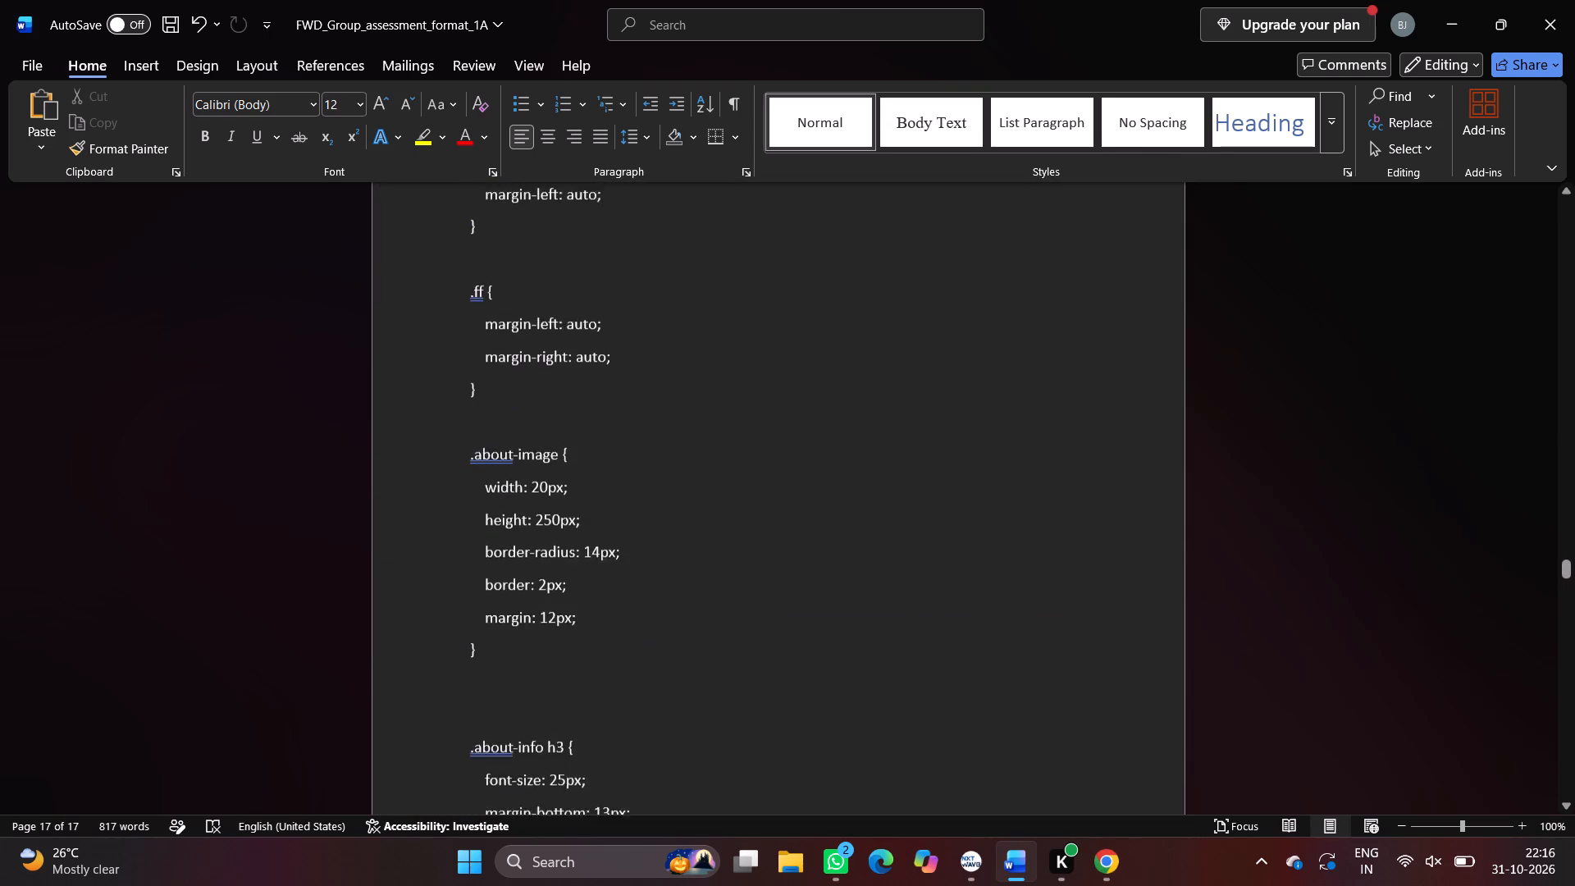
scroll(579, 352, "up", 5)
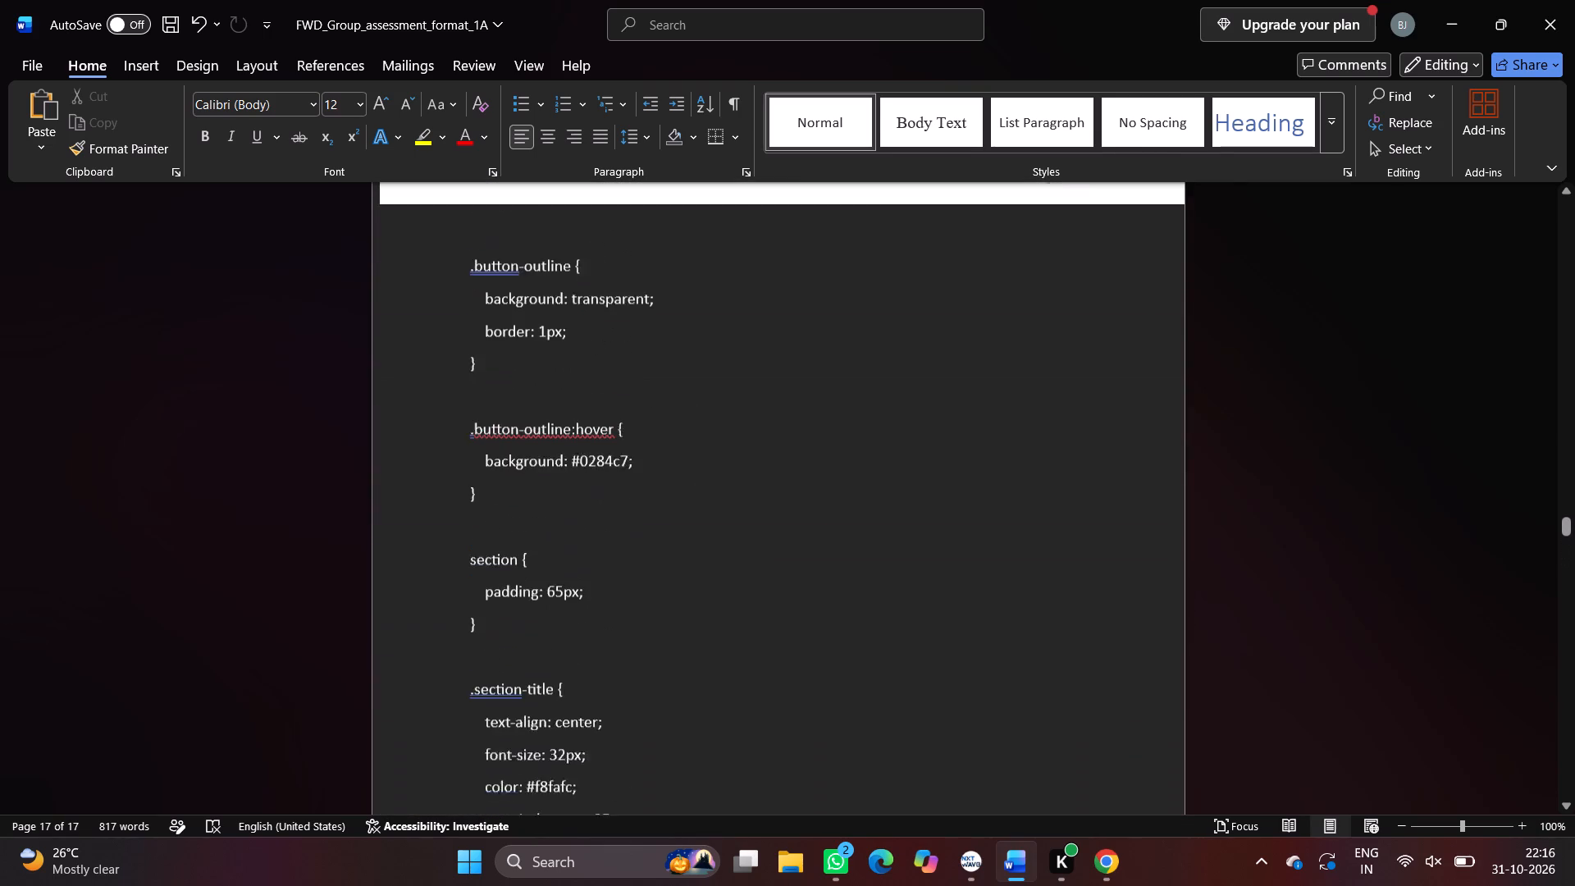
scroll(579, 352, "up", 5)
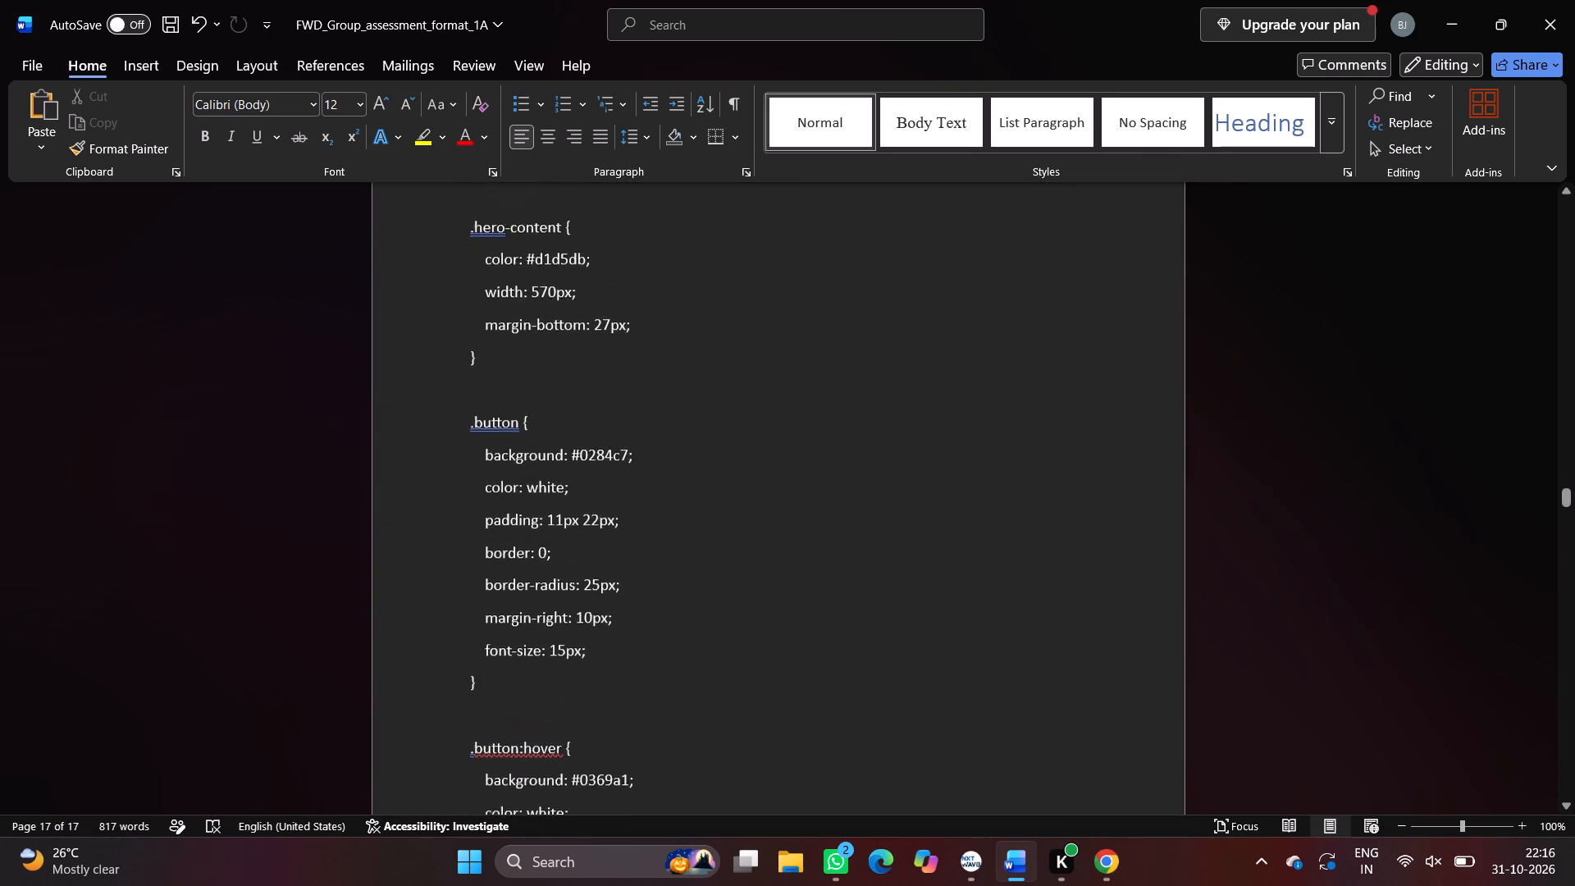
scroll(579, 352, "up", 5)
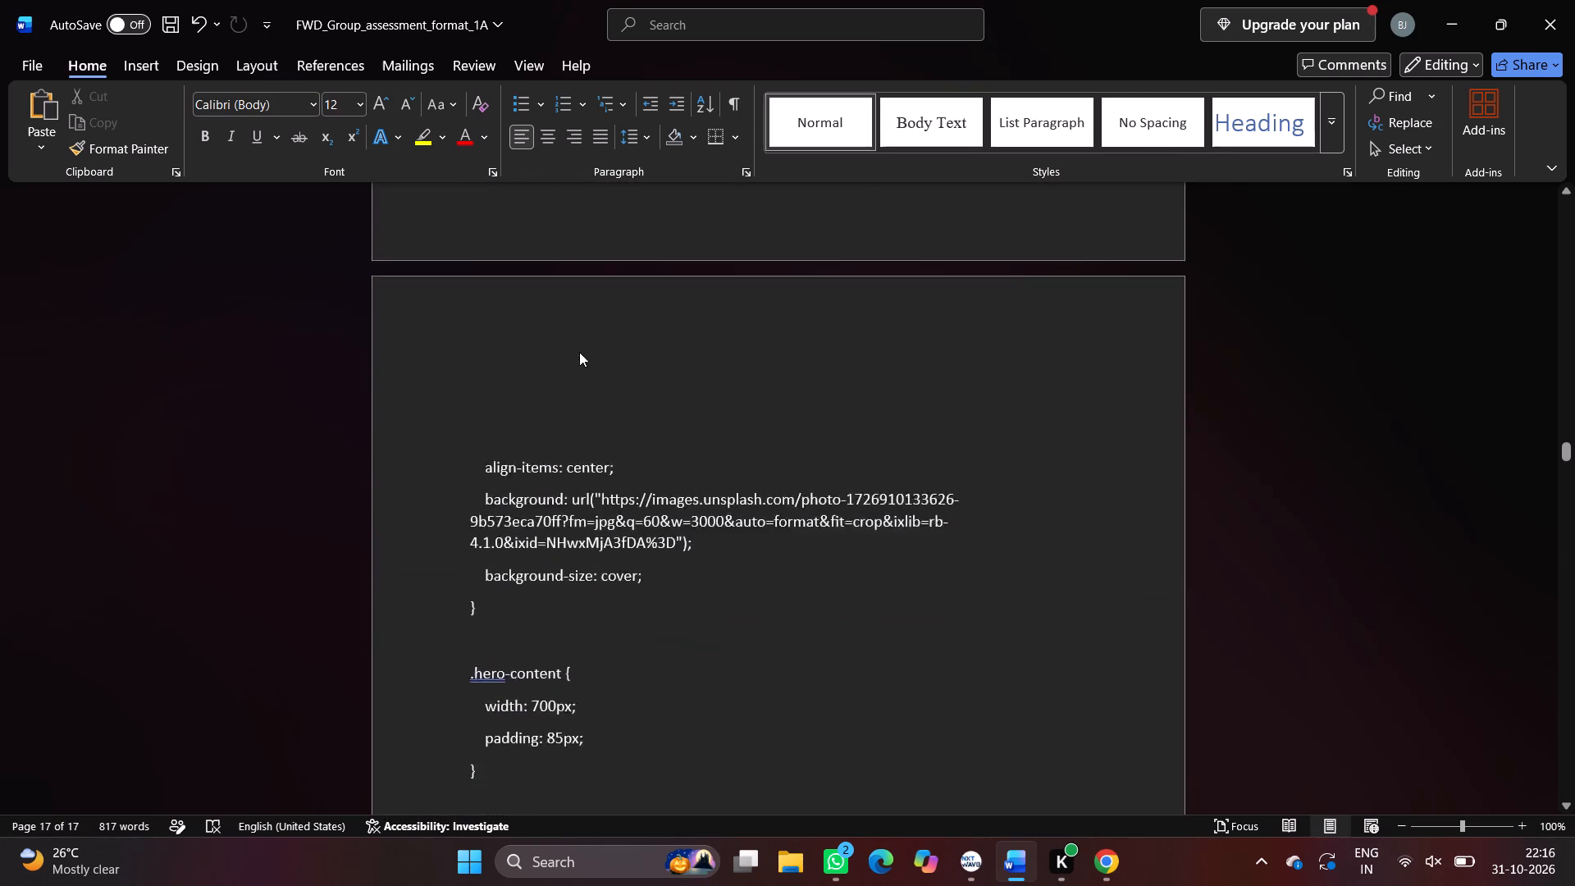
scroll(579, 352, "up", 5)
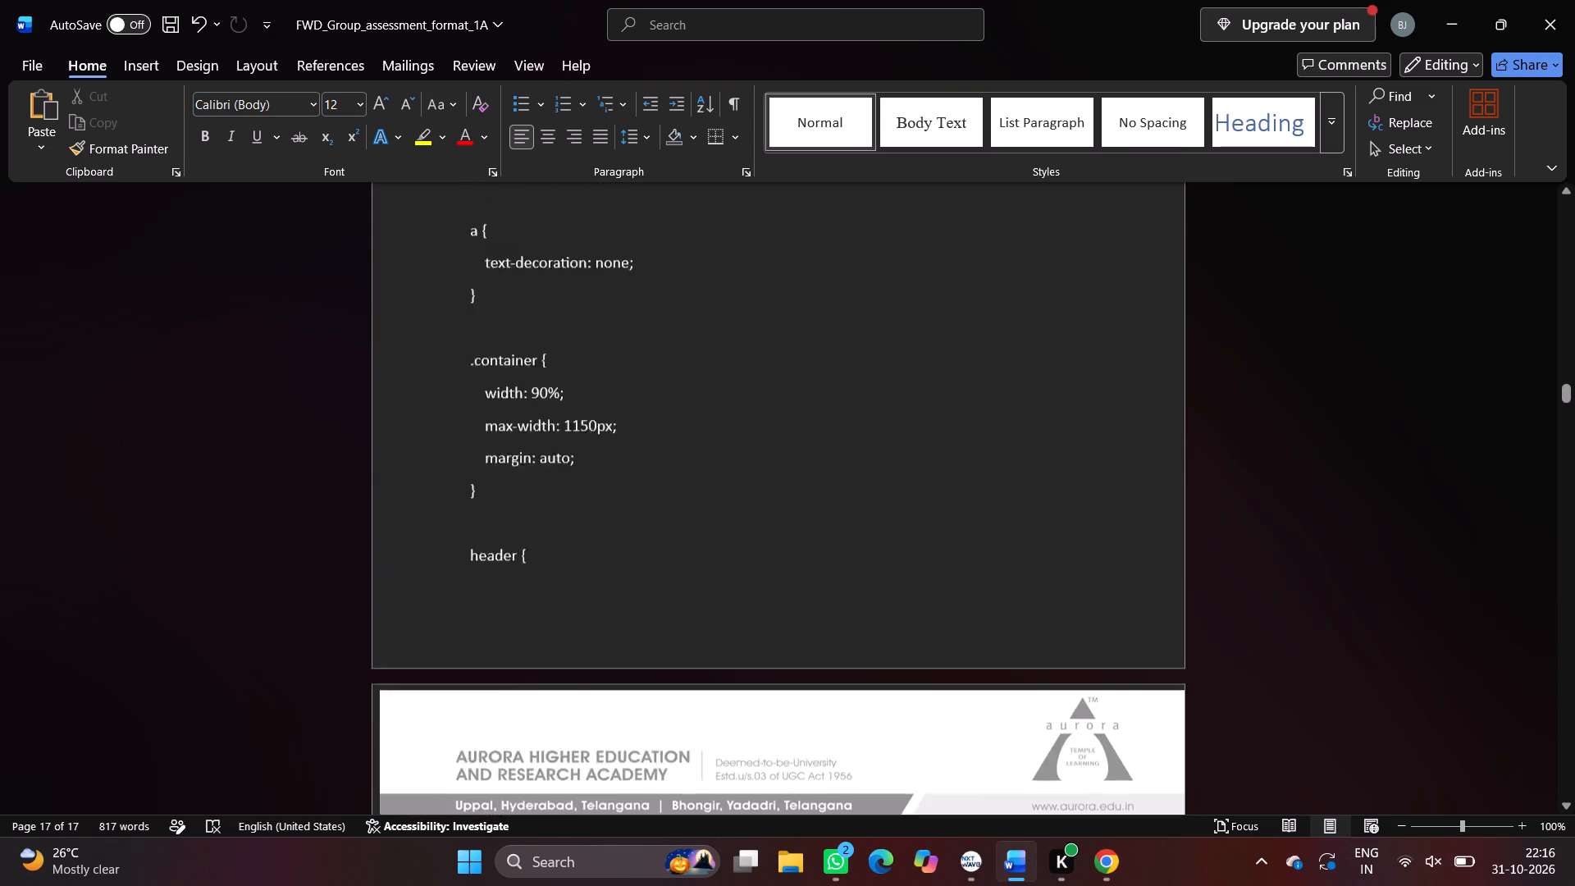
scroll(579, 352, "up", 4)
scroll(579, 352, "down", 1)
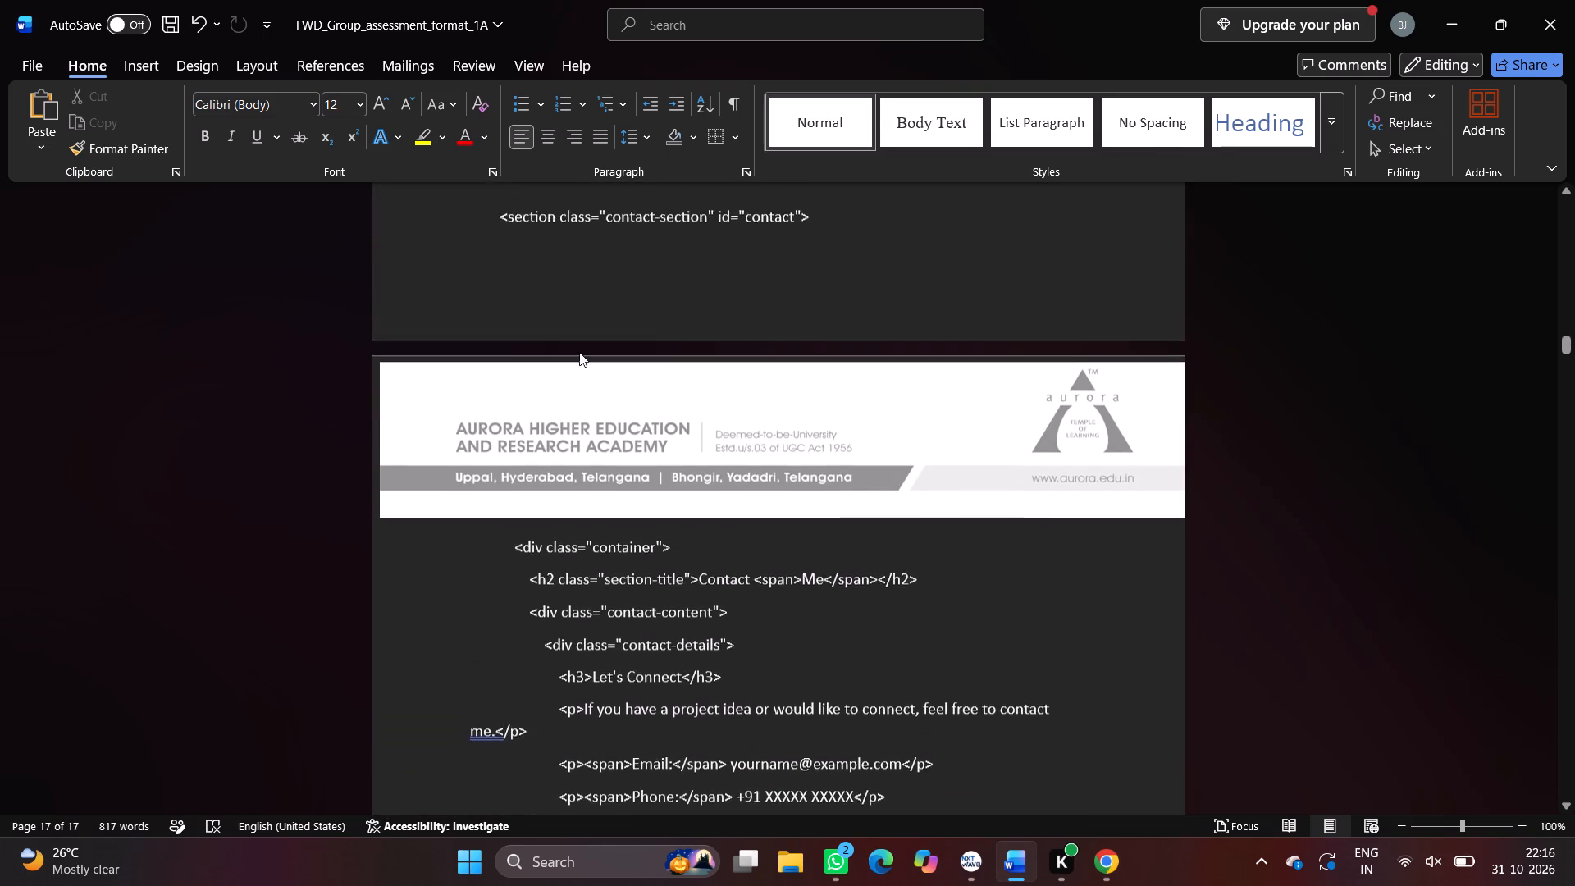
scroll(579, 352, "down", 4)
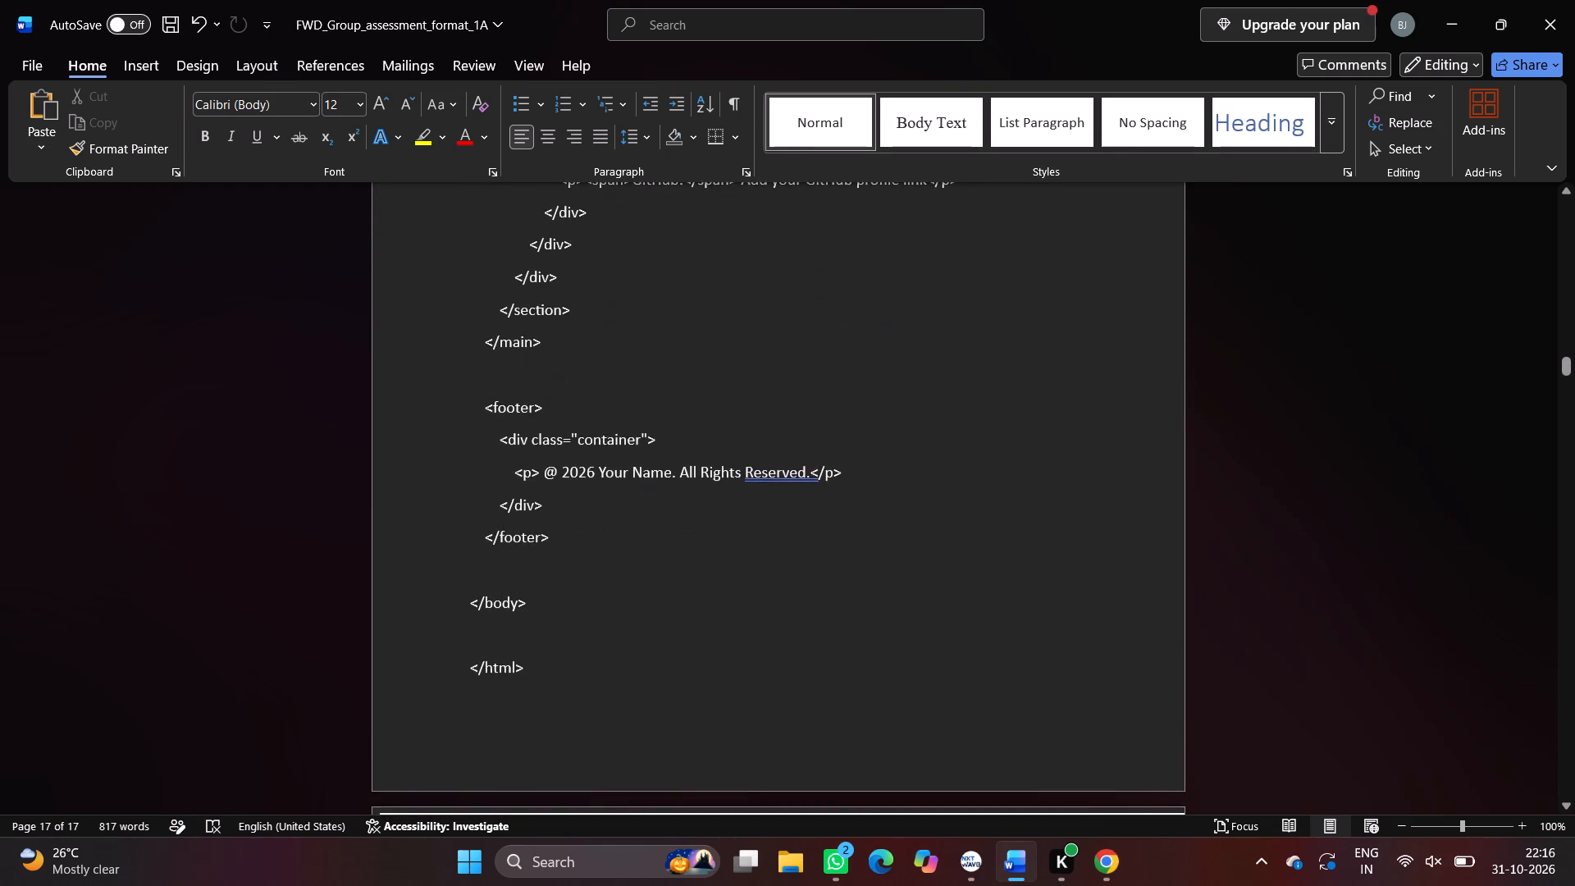
scroll(579, 352, "down", 2)
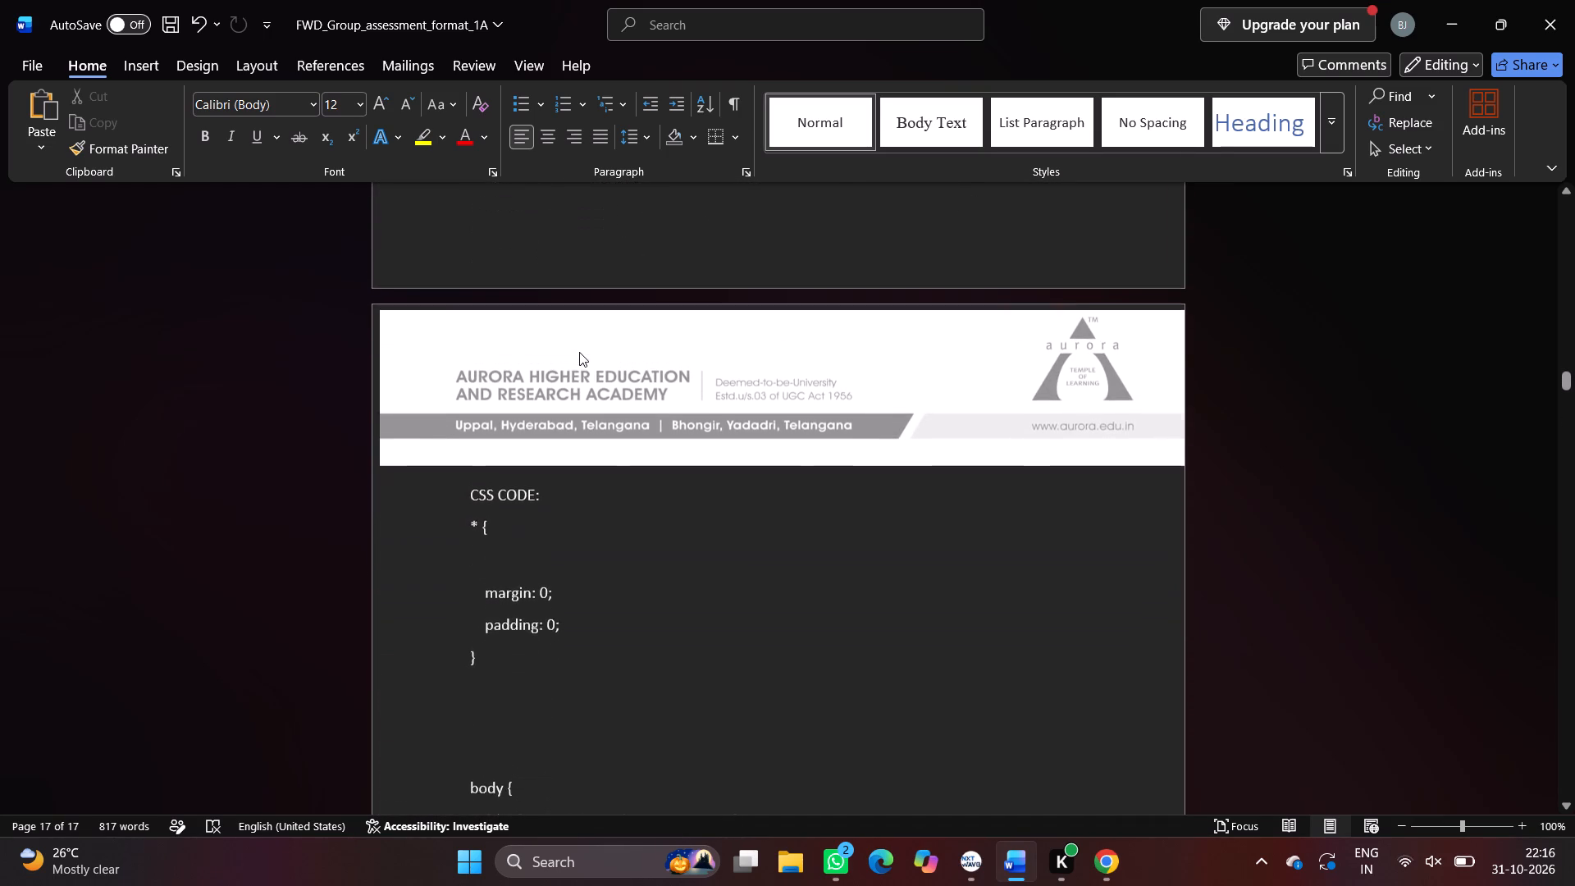
left_click(536, 214)
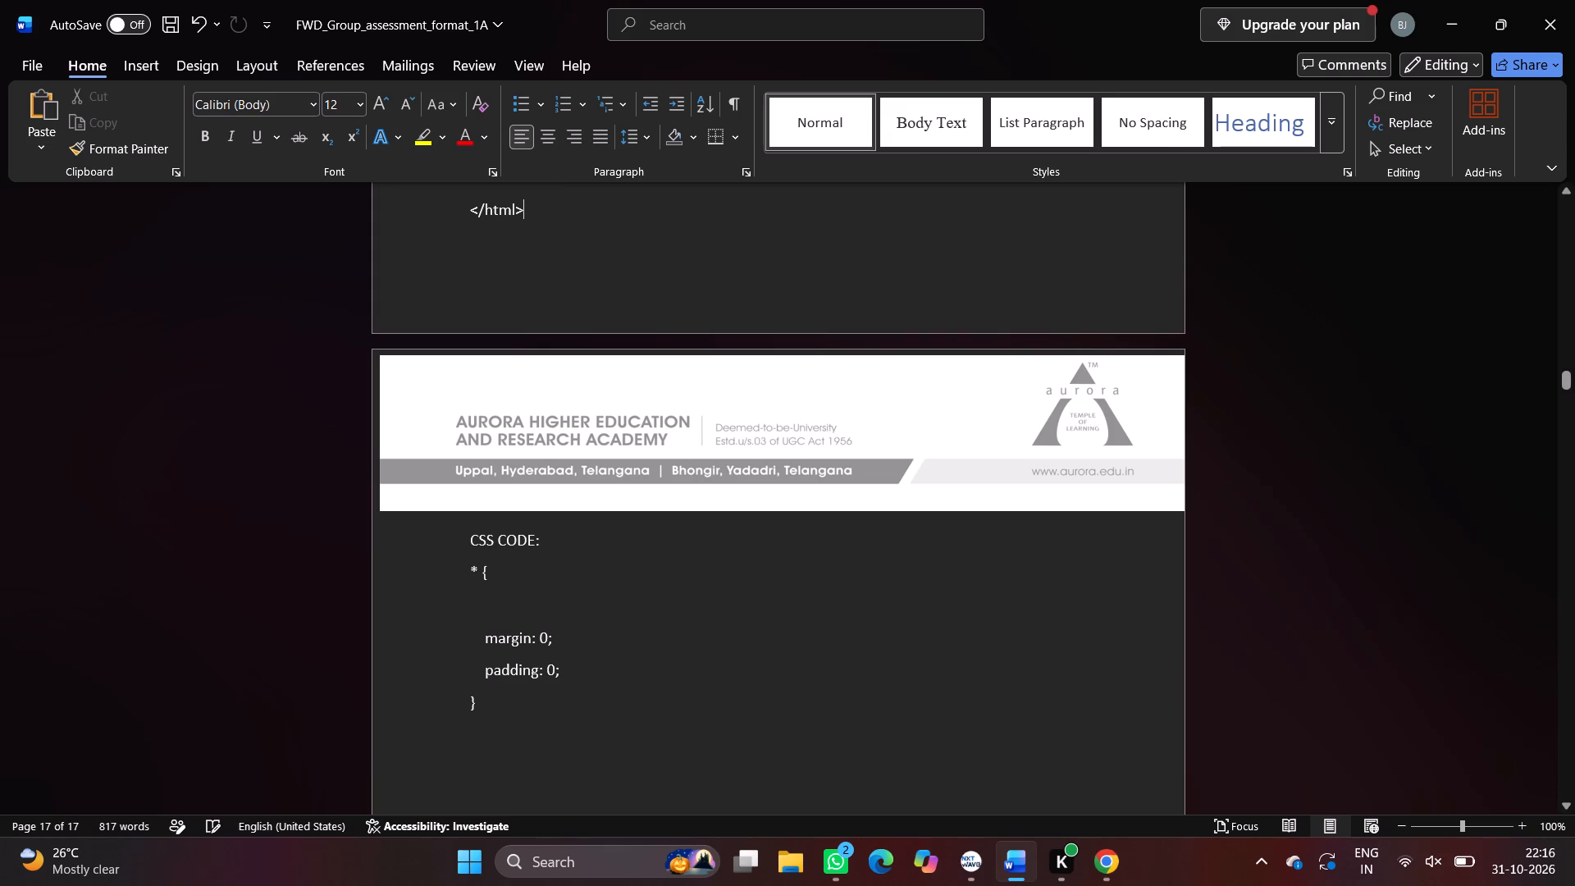
key("Return")
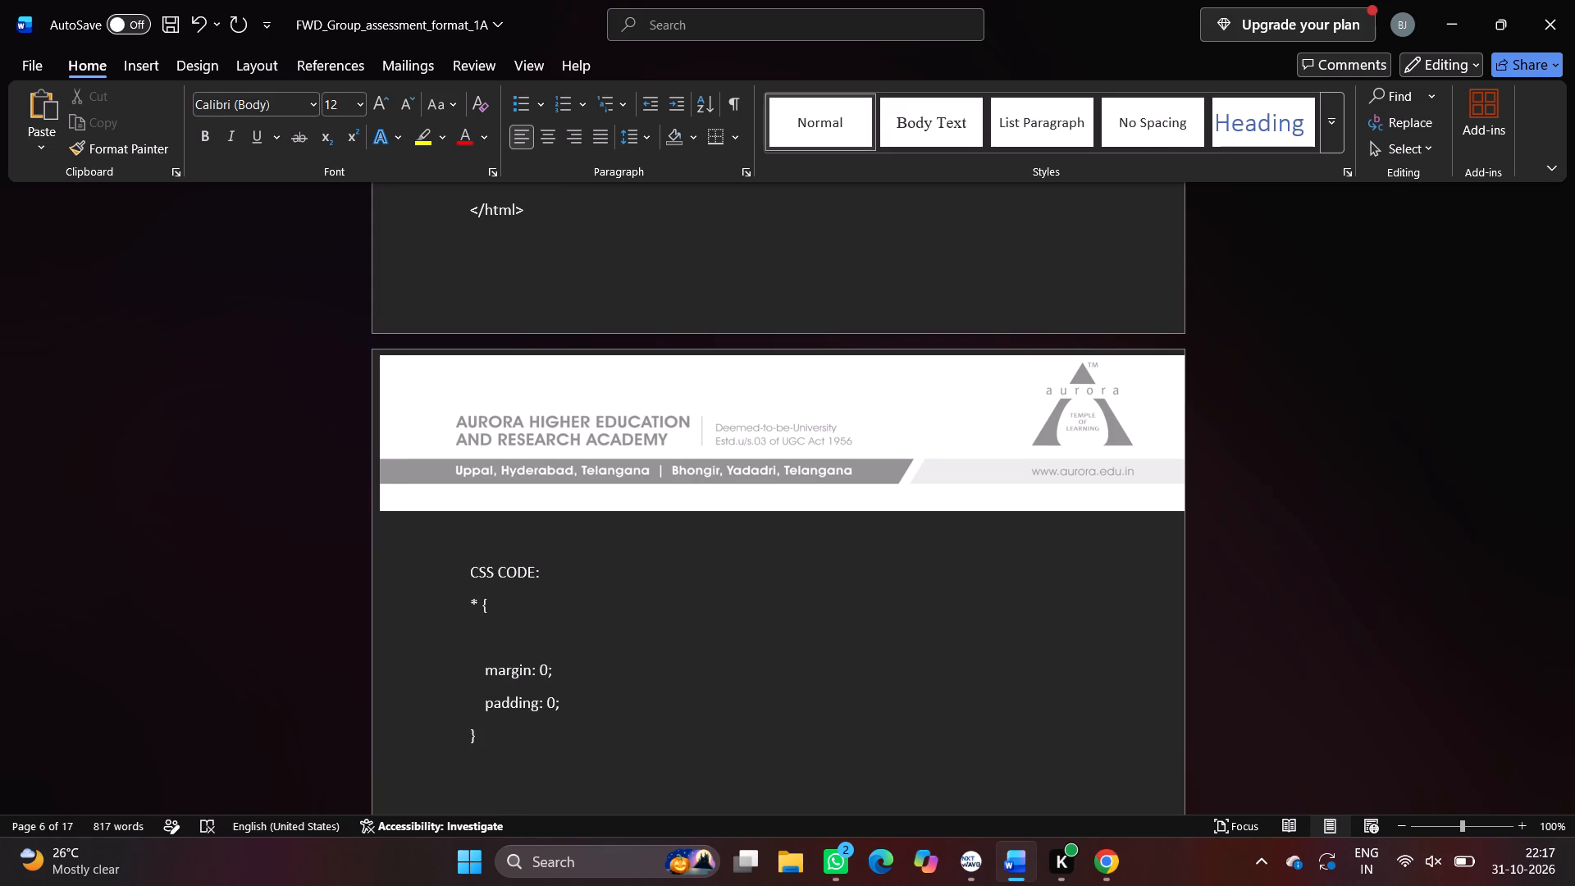
type("SCREENSHOT")
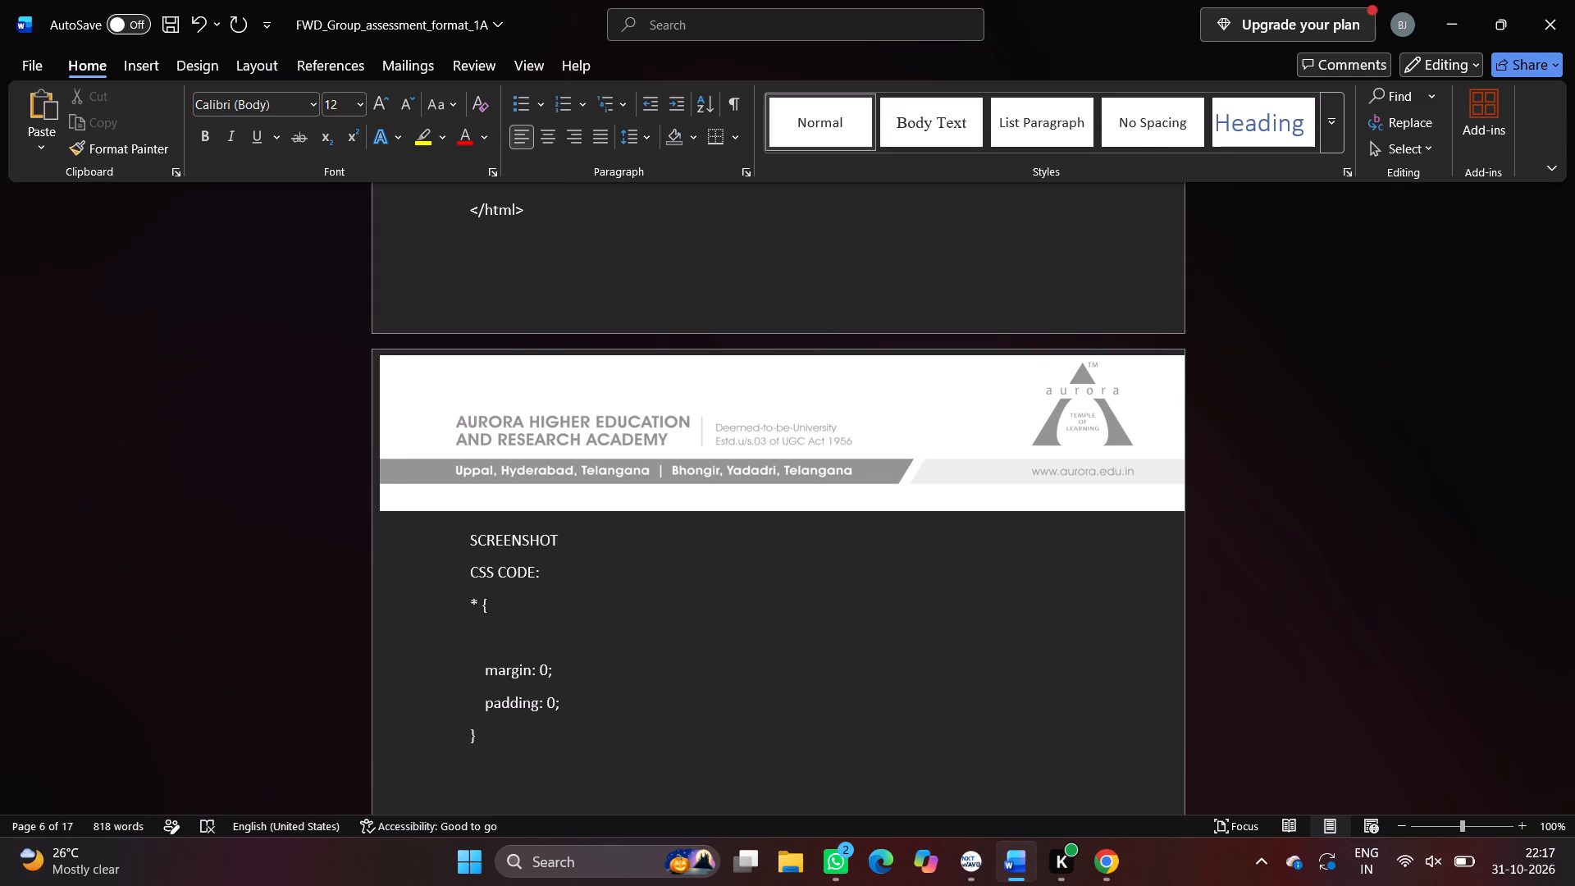
key("shift+colon")
Paste the copied screenshot of the code playground's HTML code and portfolio preview on a new line below the SCREENSHOT: heading.
key("Return")
key("ctrl+v")
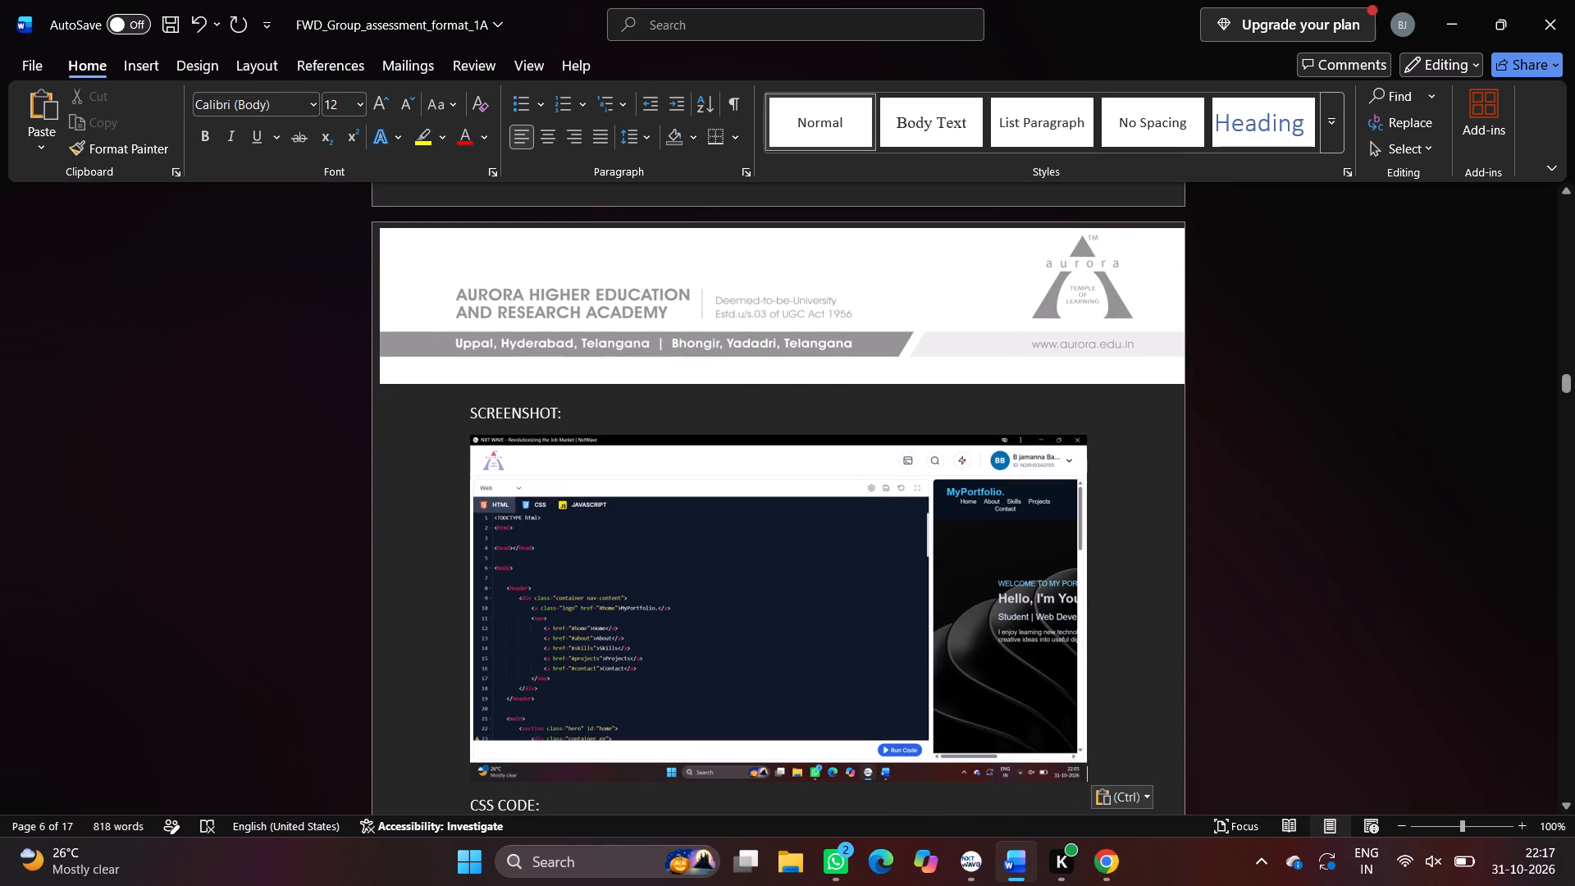
scroll(619, 465, "down", 3)
scroll(662, 361, "up", 1)
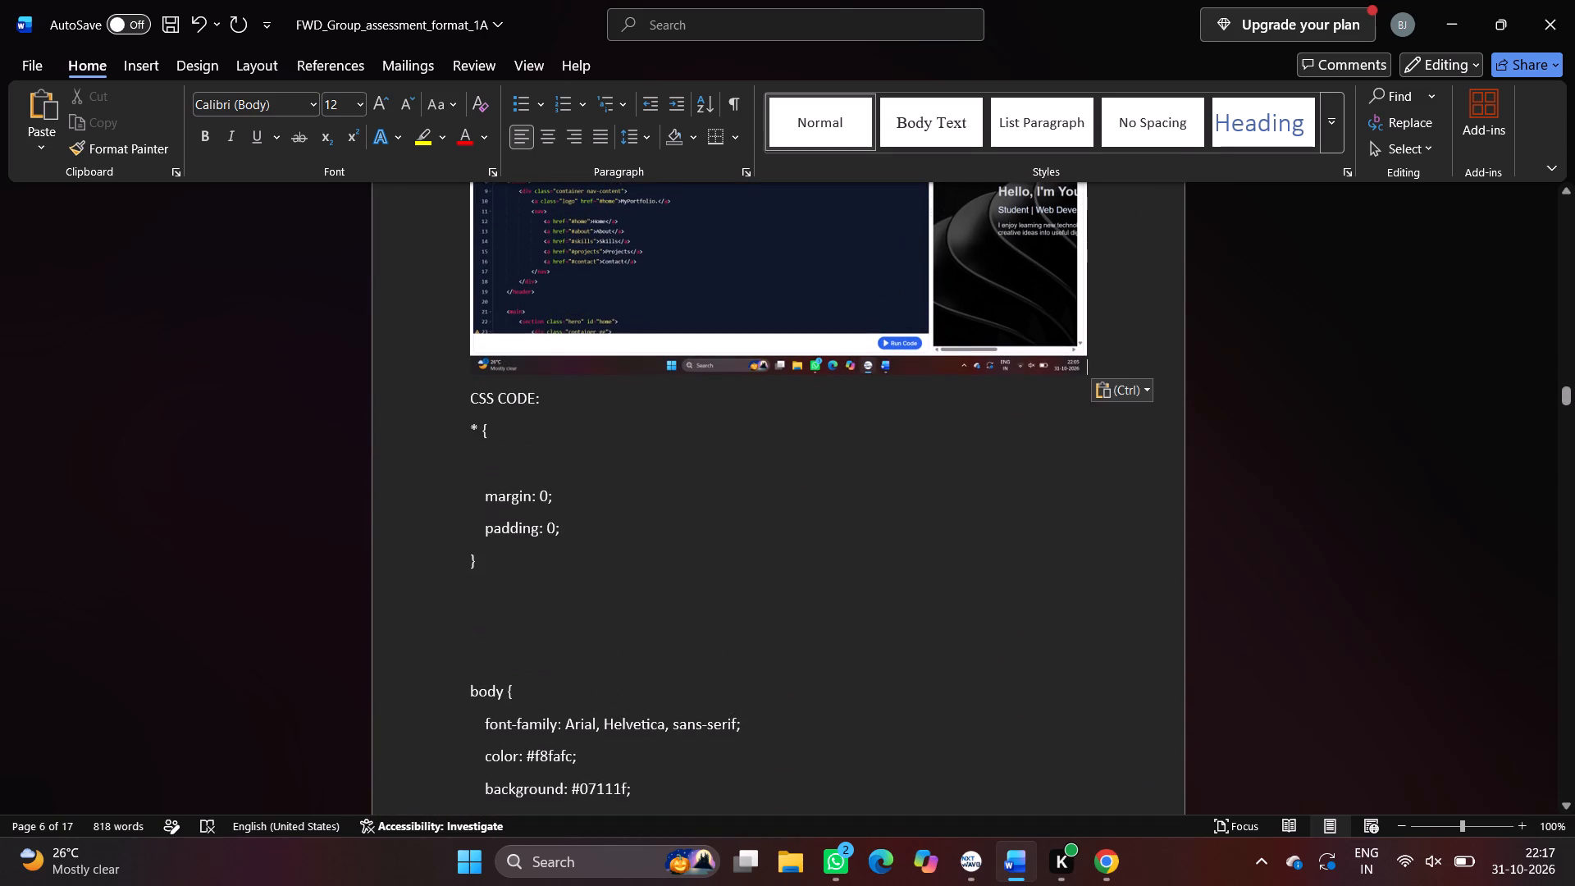
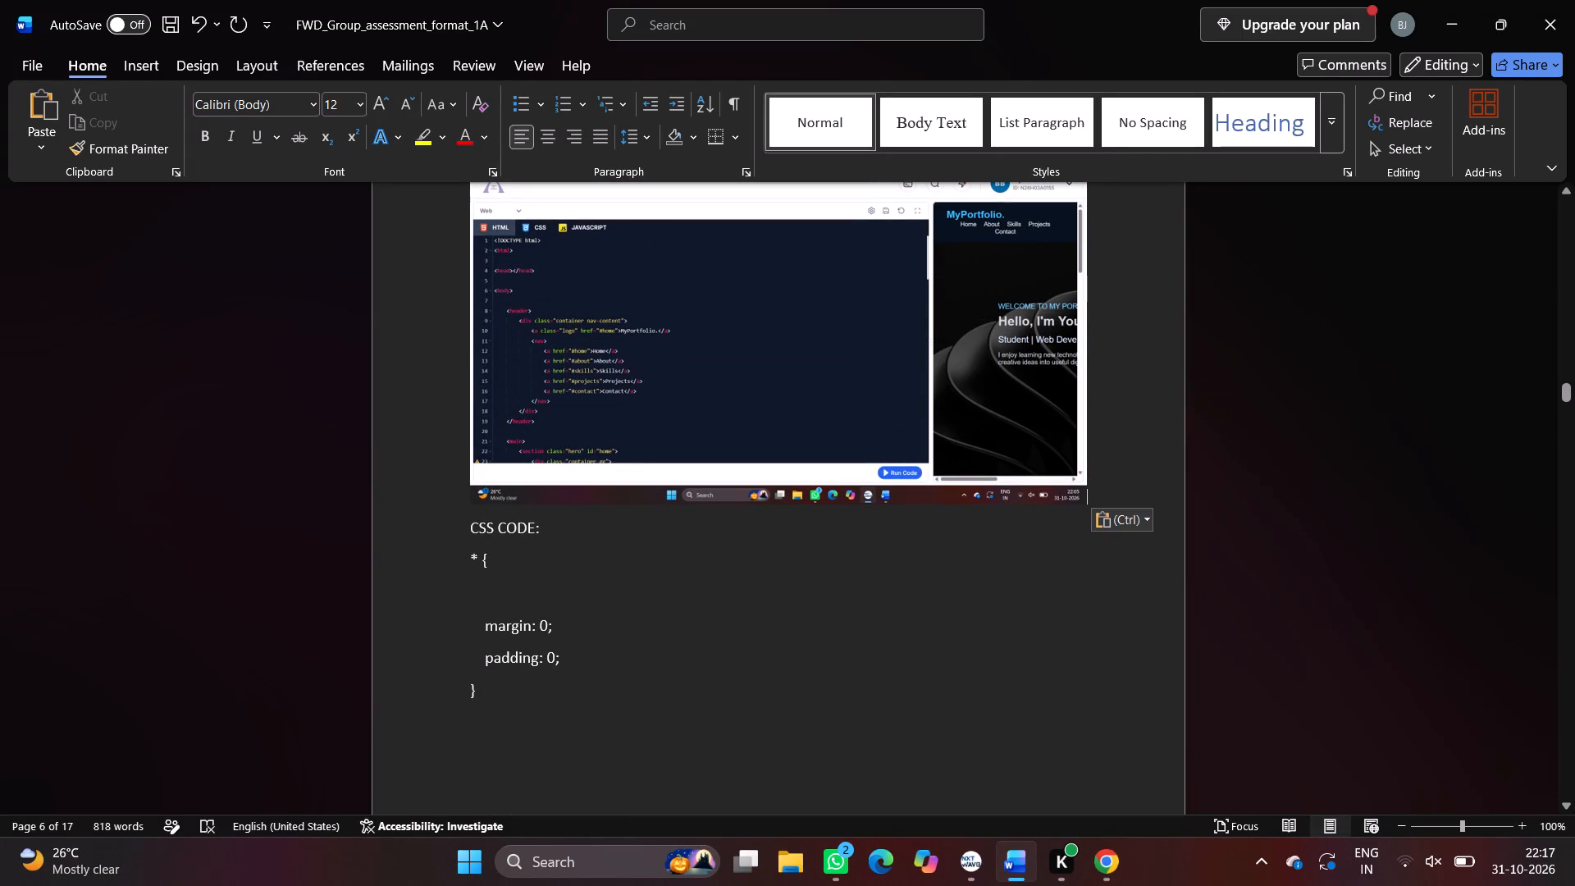
Add a blank line between the pasted playground screenshot and the CSS CODE heading.
key("Return")
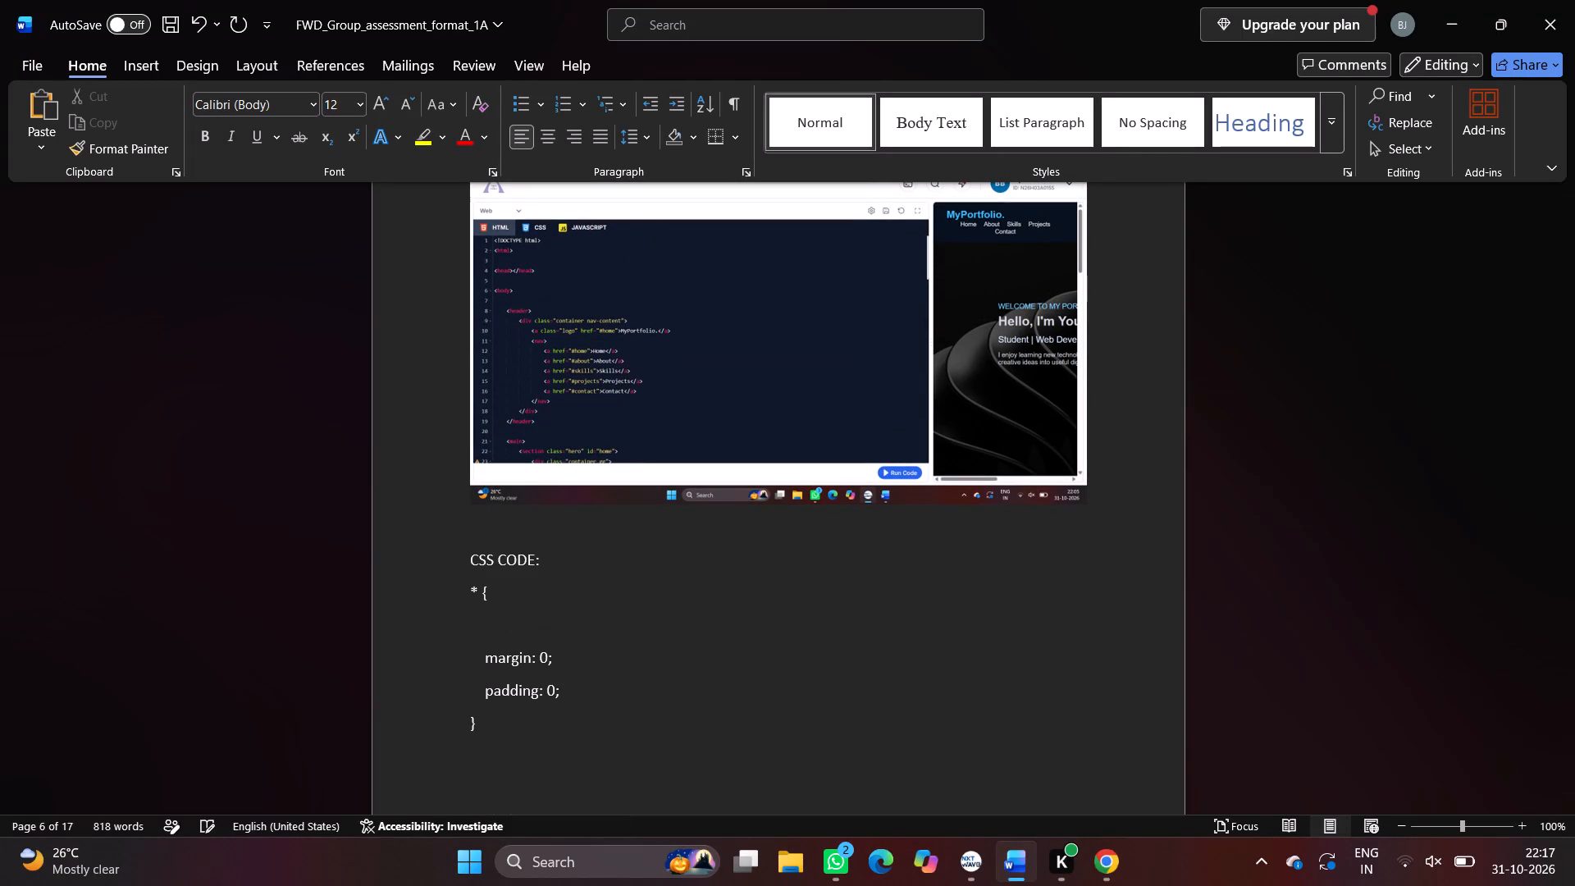
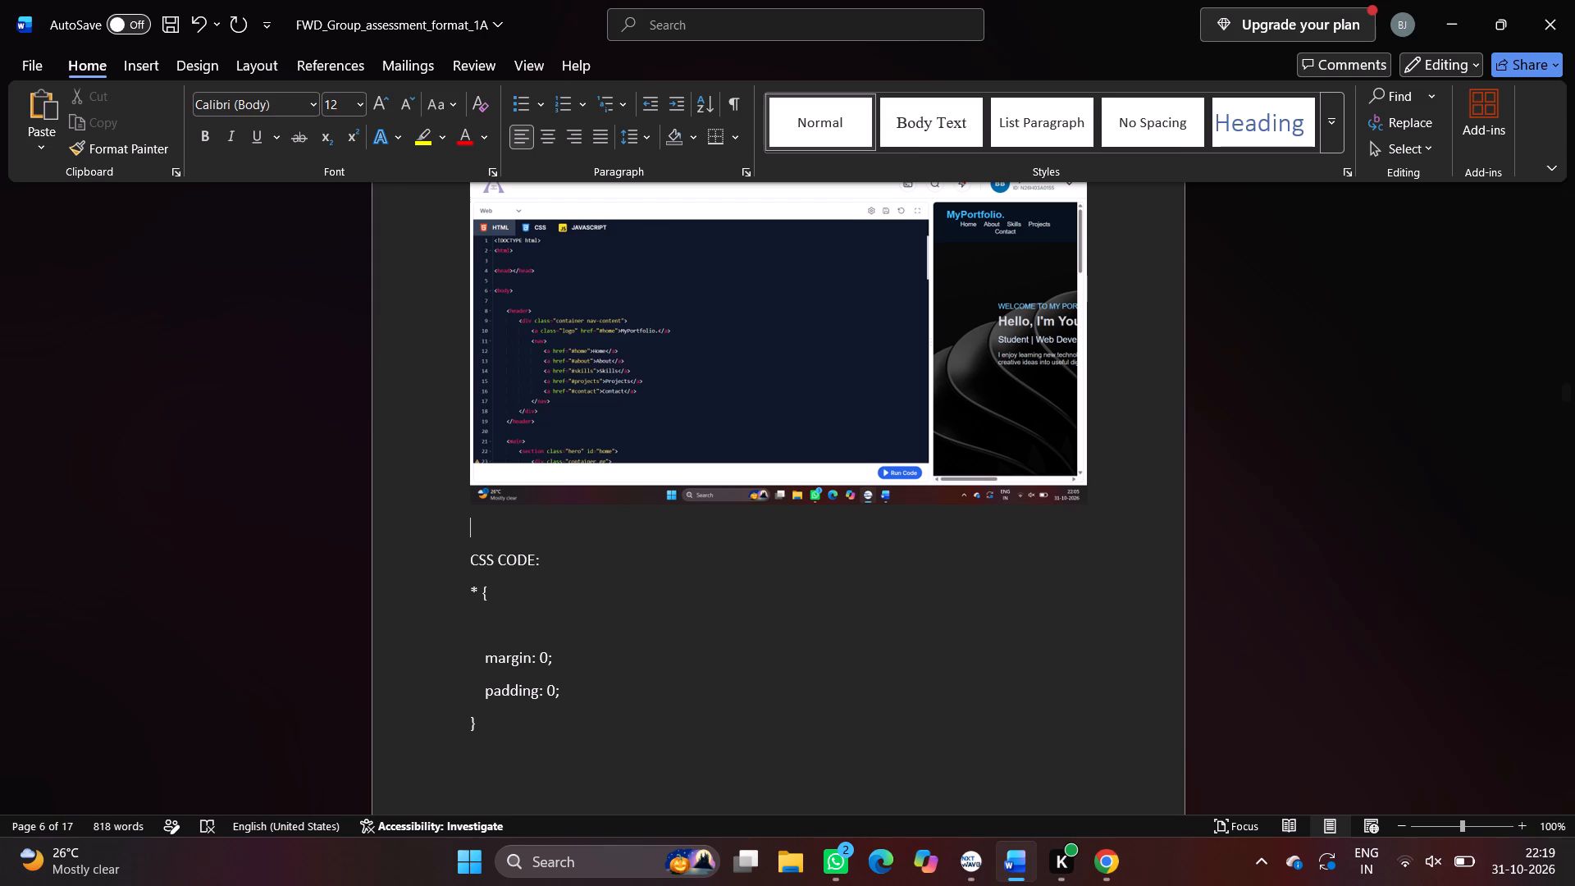
Add the heading "EXPLANATION:" below the playground screenshot, followed by a blank line before the CSS CODE heading.
type("EXPLANATION")
key("shift+colon")
key("Return")
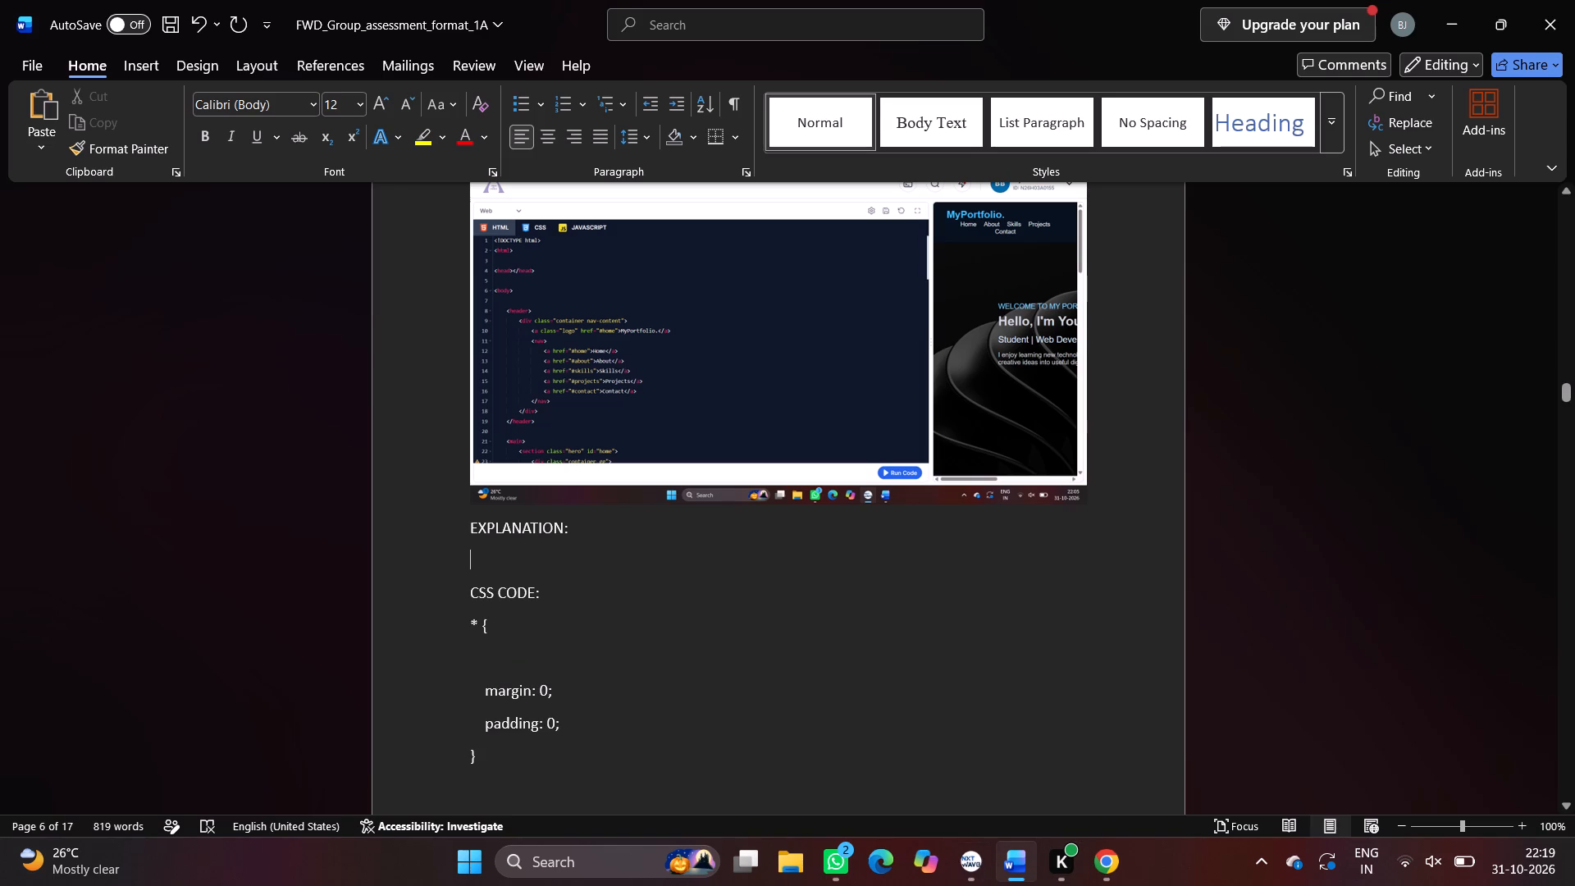
Copy the whole HTML section, from the HTML CODE heading through the closing </html> tag.
scroll(556, 452, "up", 4)
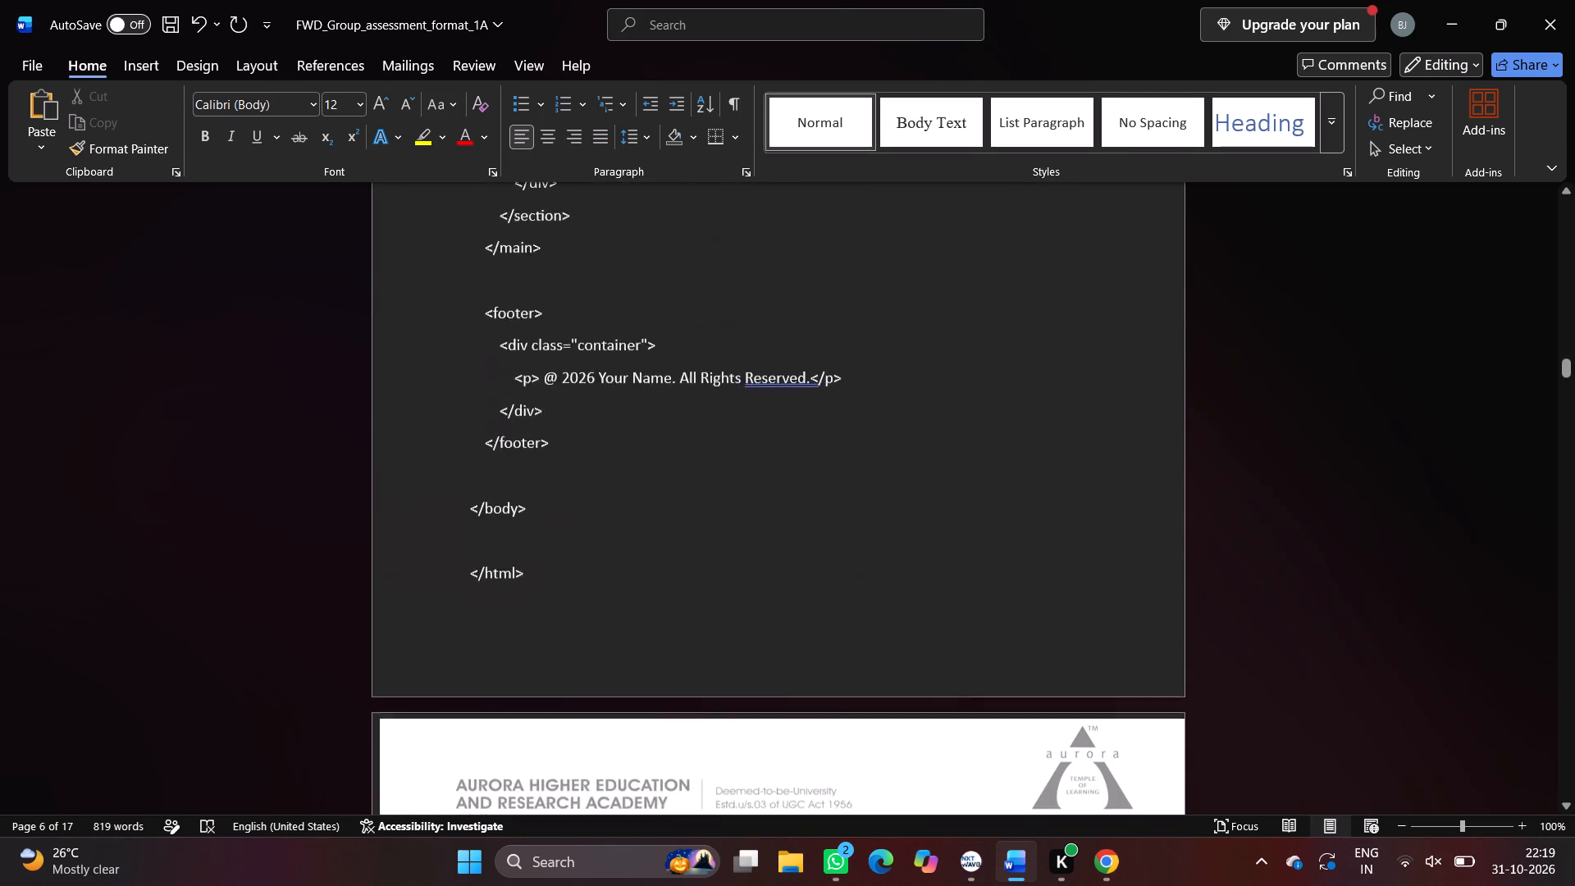
scroll(598, 436, "up", 4)
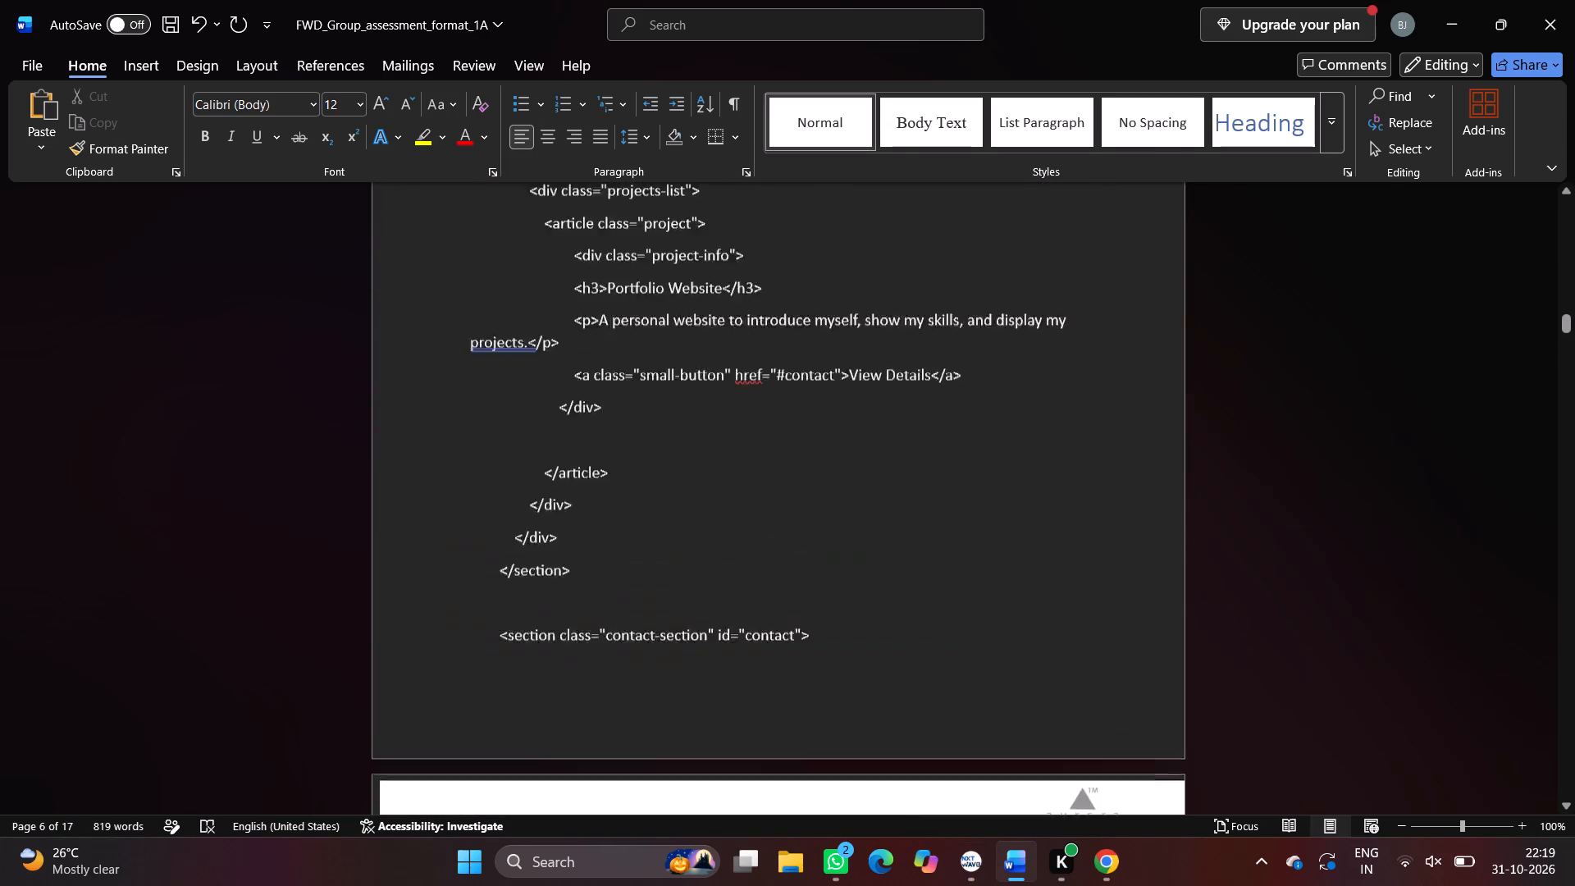
scroll(598, 436, "up", 4)
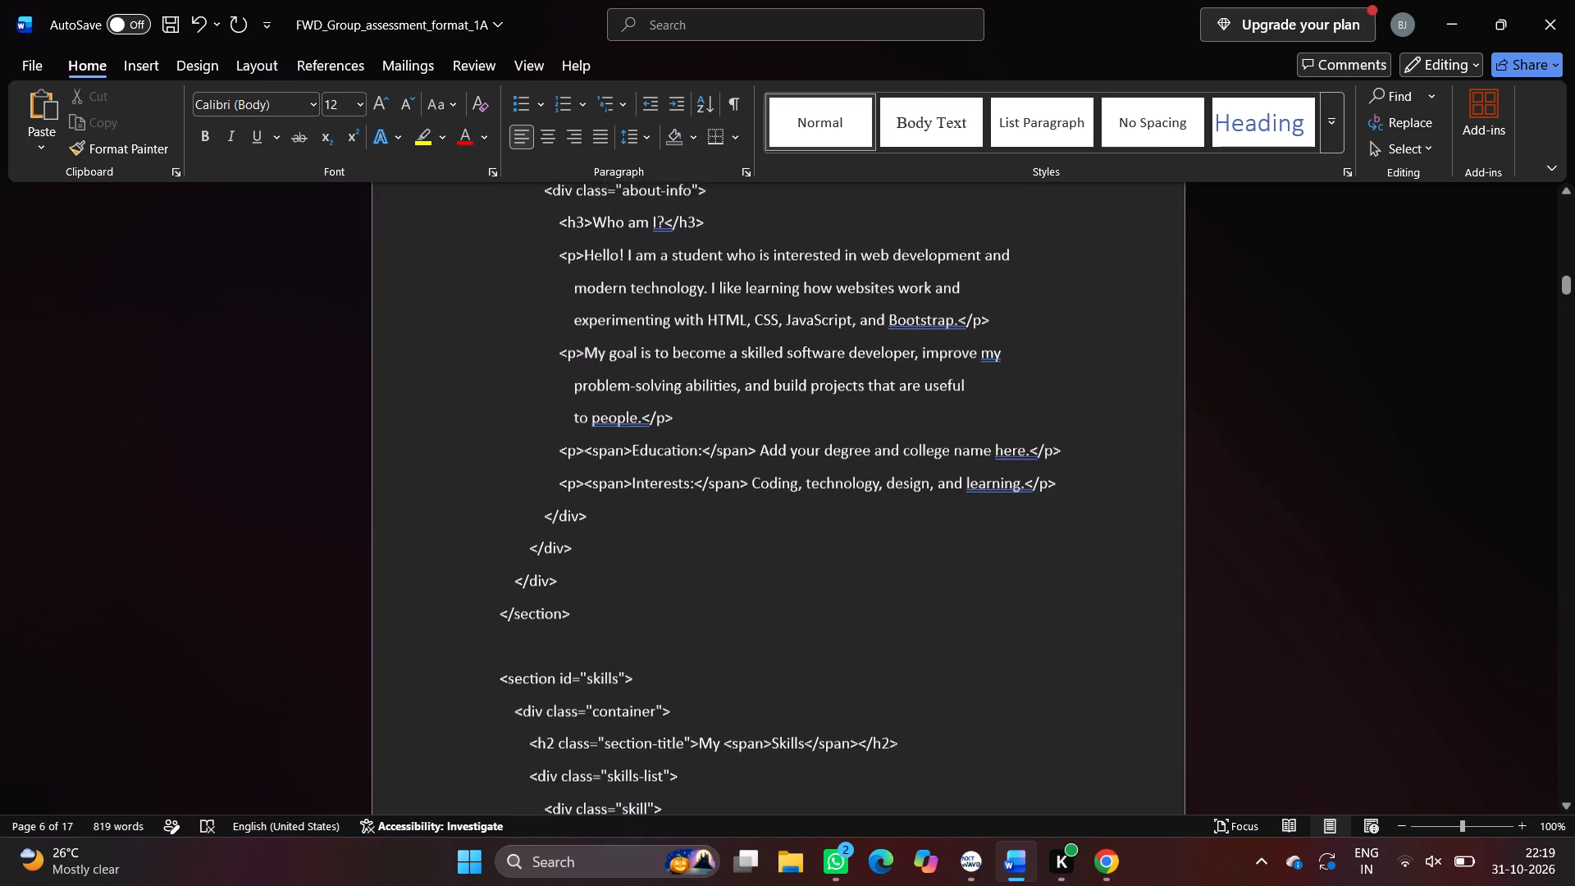
scroll(598, 436, "up", 5)
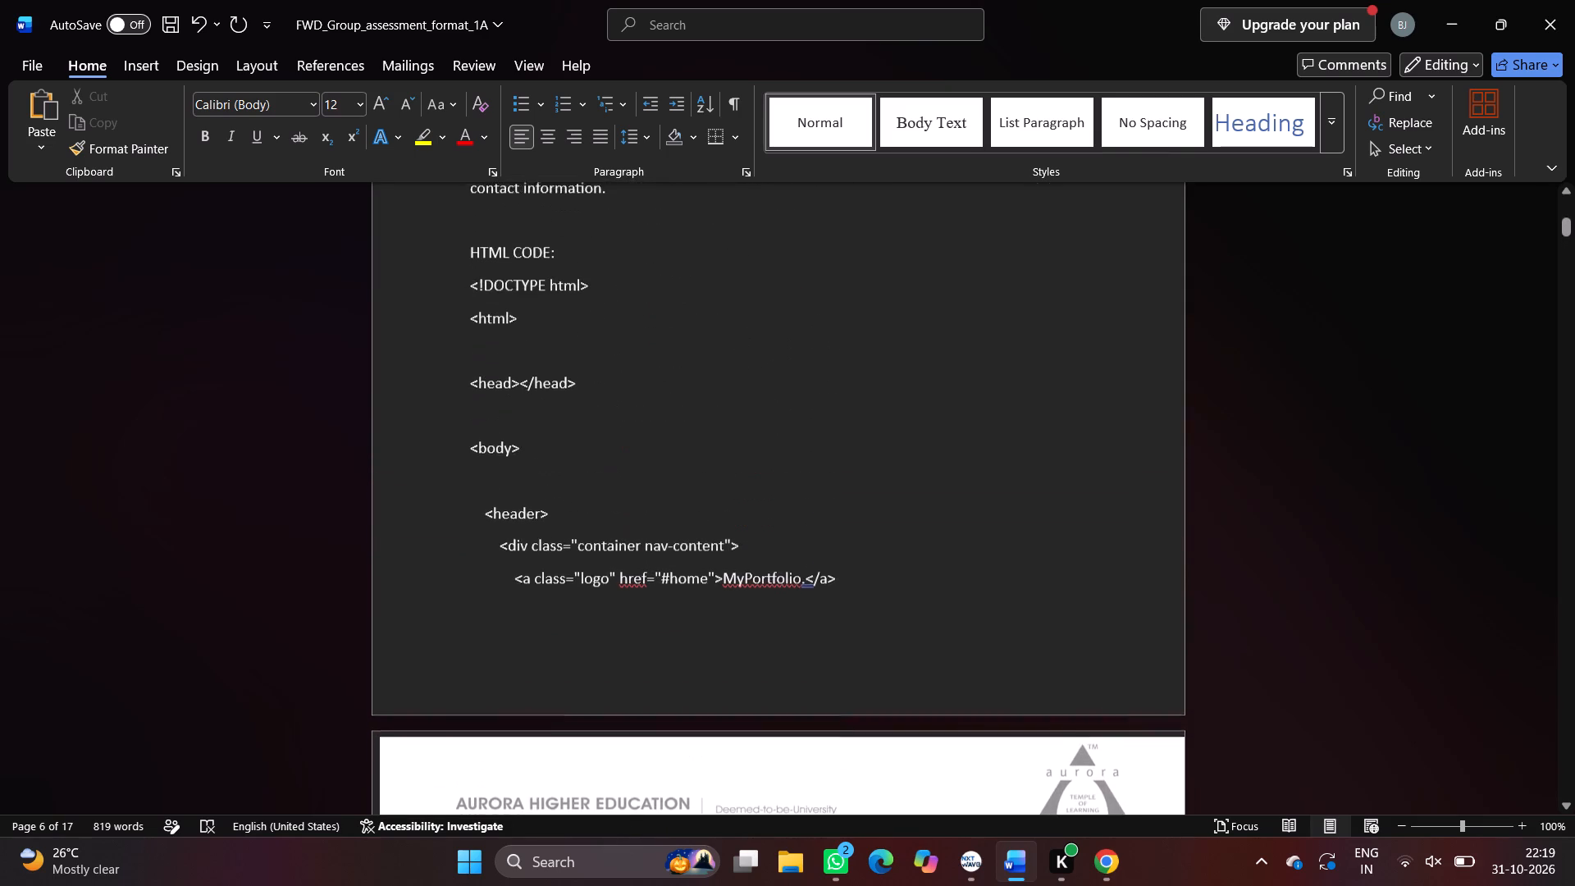
scroll(598, 436, "up", 2)
scroll(598, 436, "down", 1)
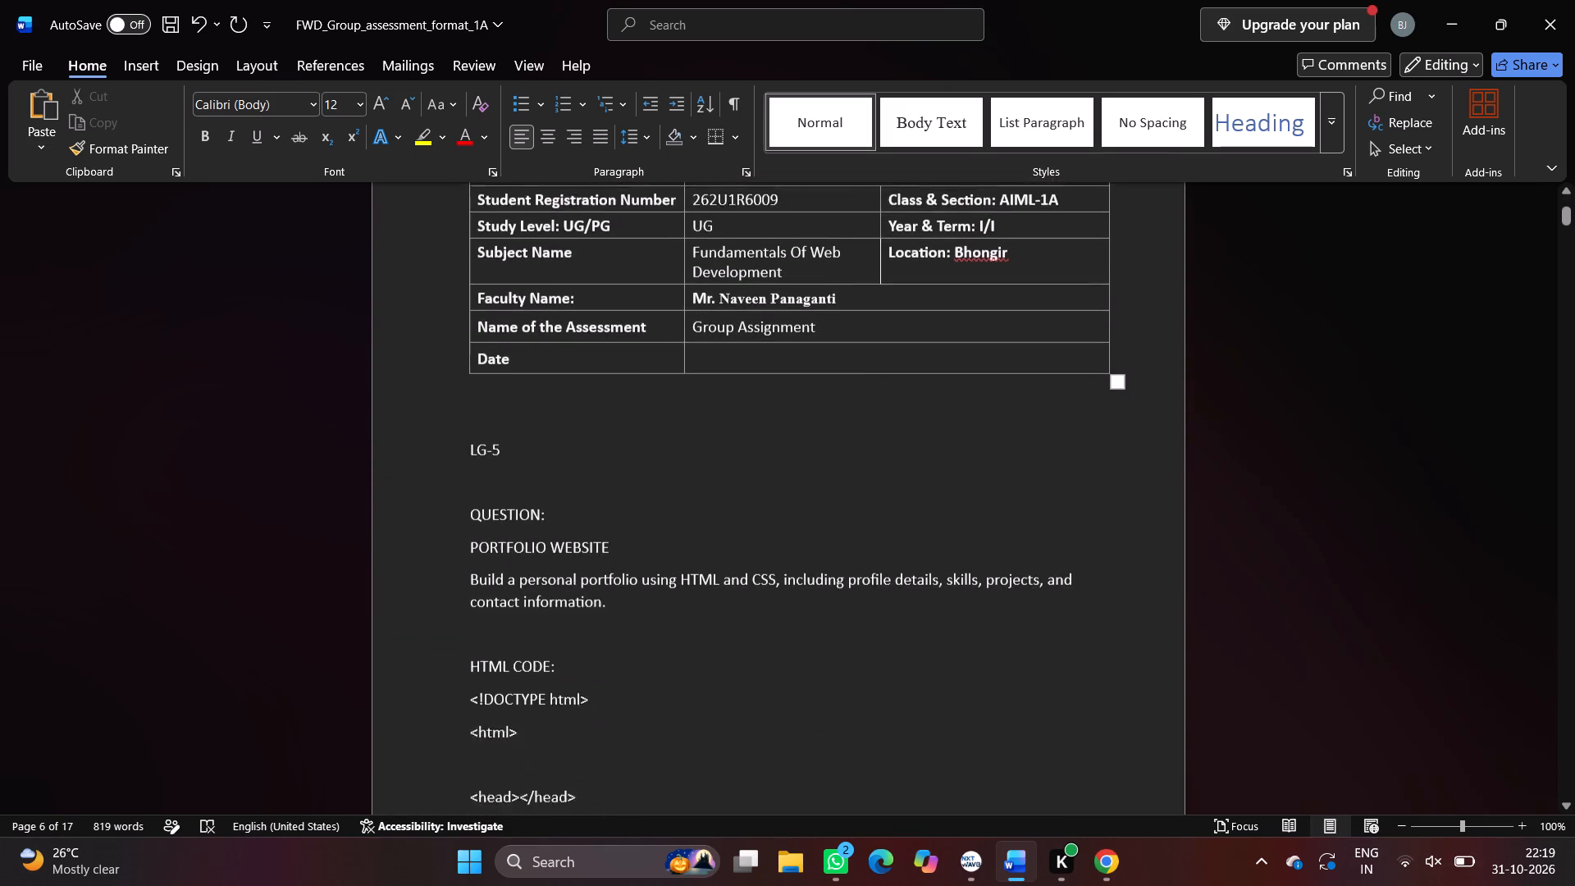
scroll(598, 436, "down", 1)
scroll(500, 532, "down", 1)
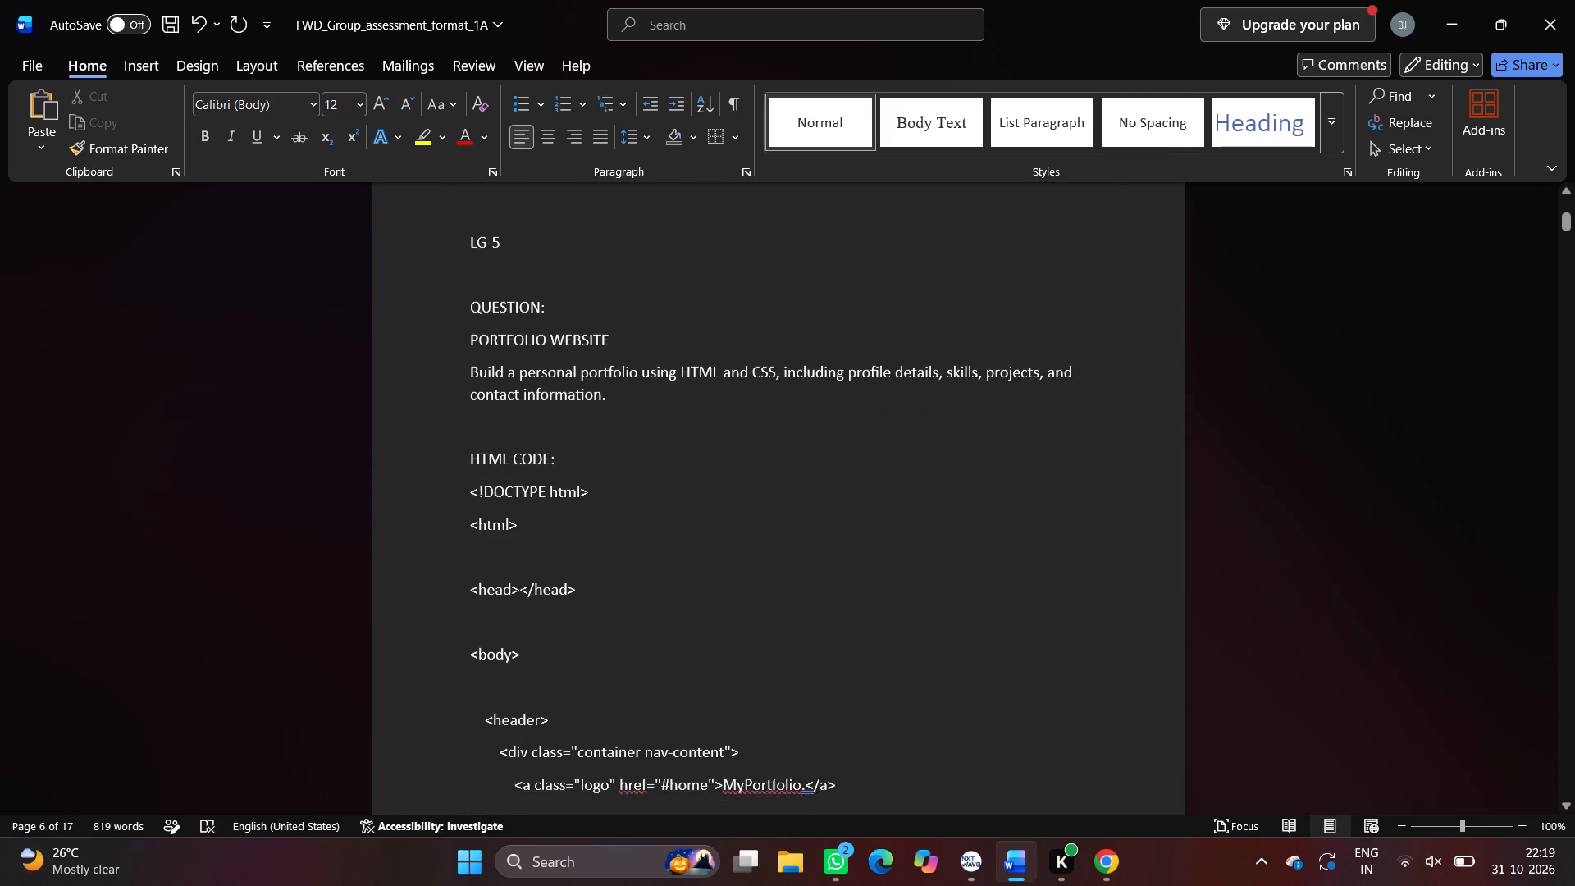
scroll(500, 532, "down", 1)
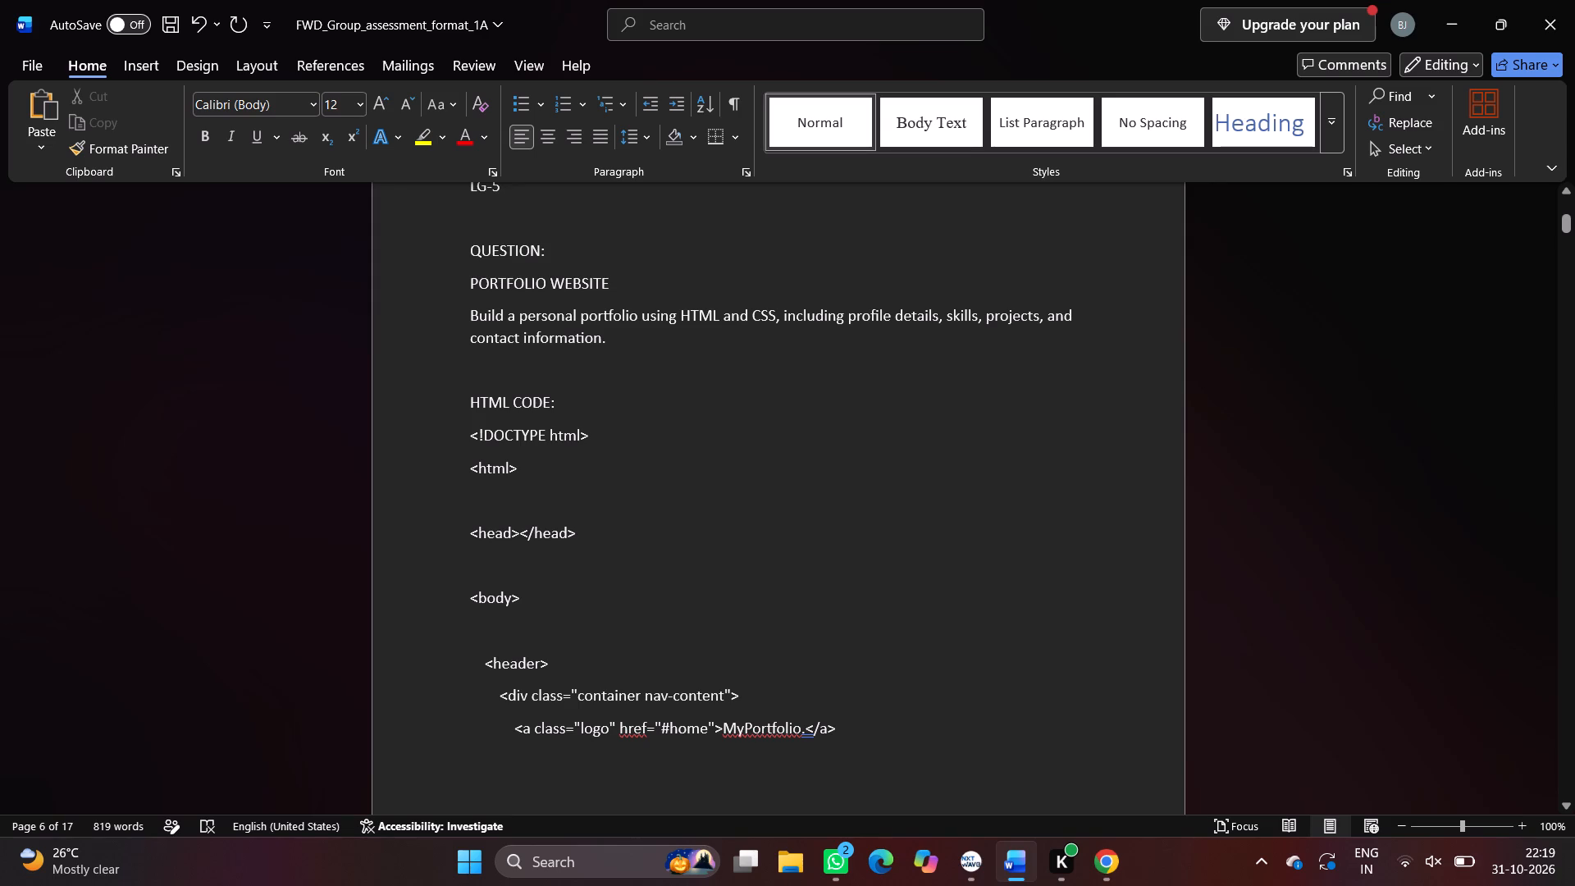
left_click_drag(463, 396, 624, 885)
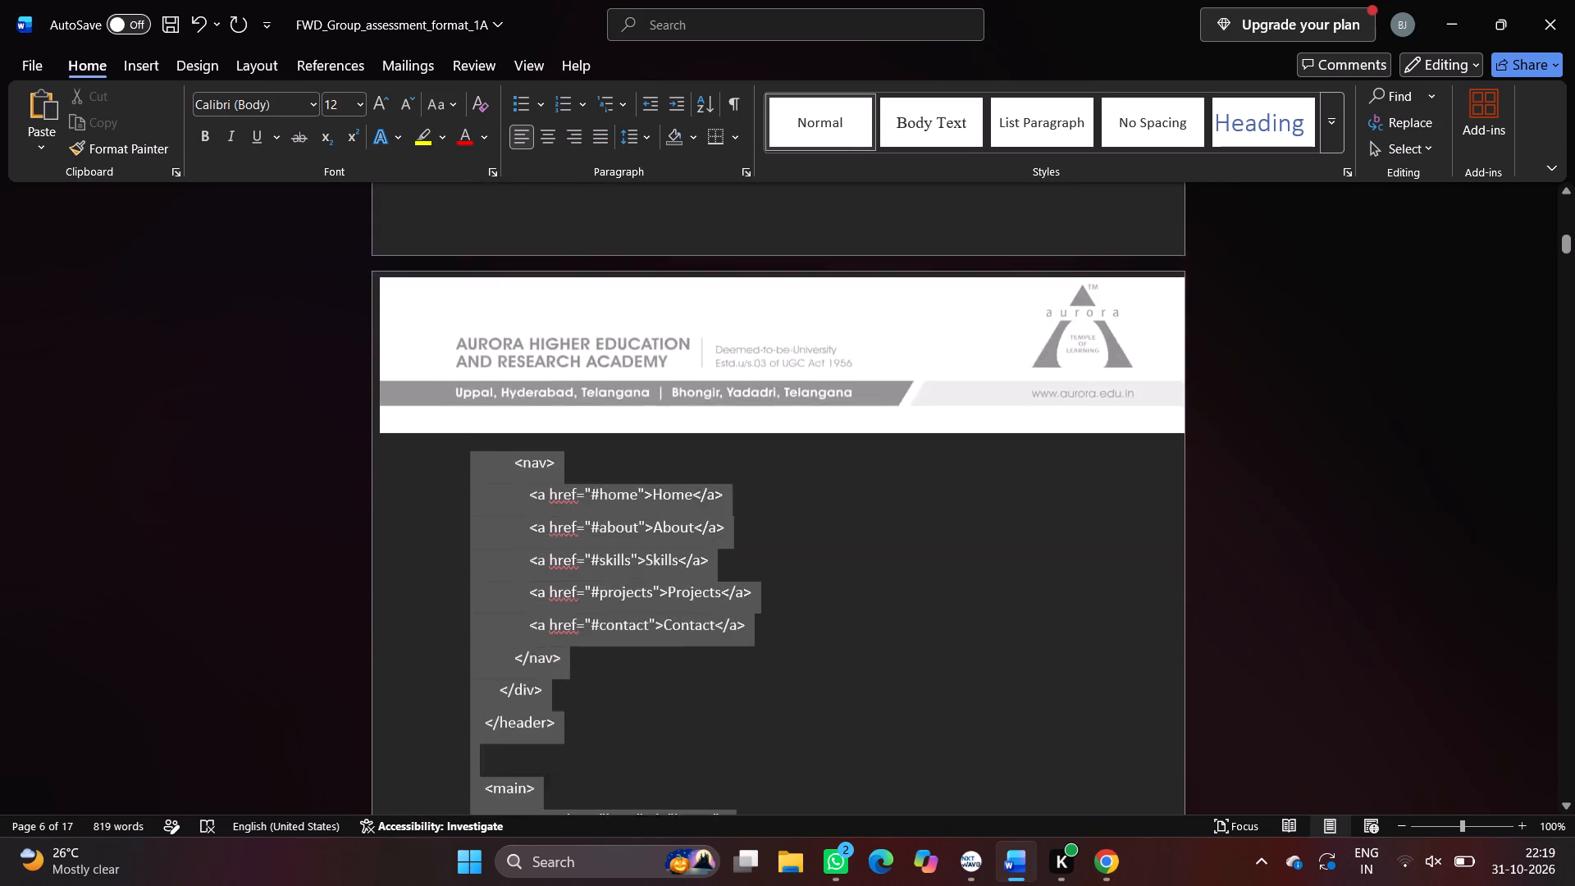
left_click_drag(624, 885, 612, 756)
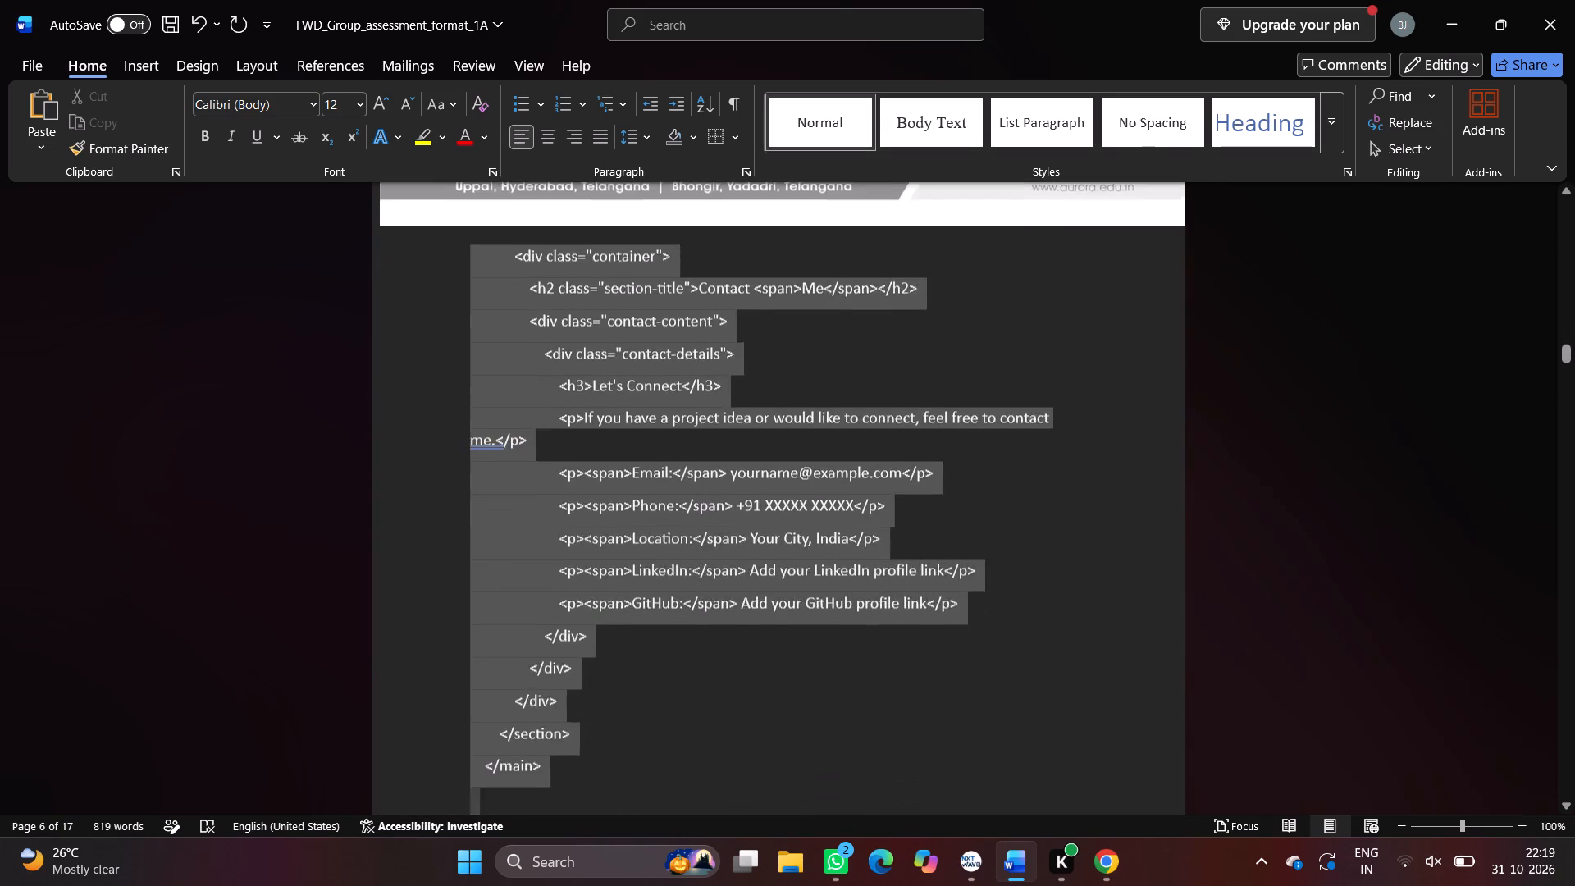
left_click_drag(612, 756, 656, 841)
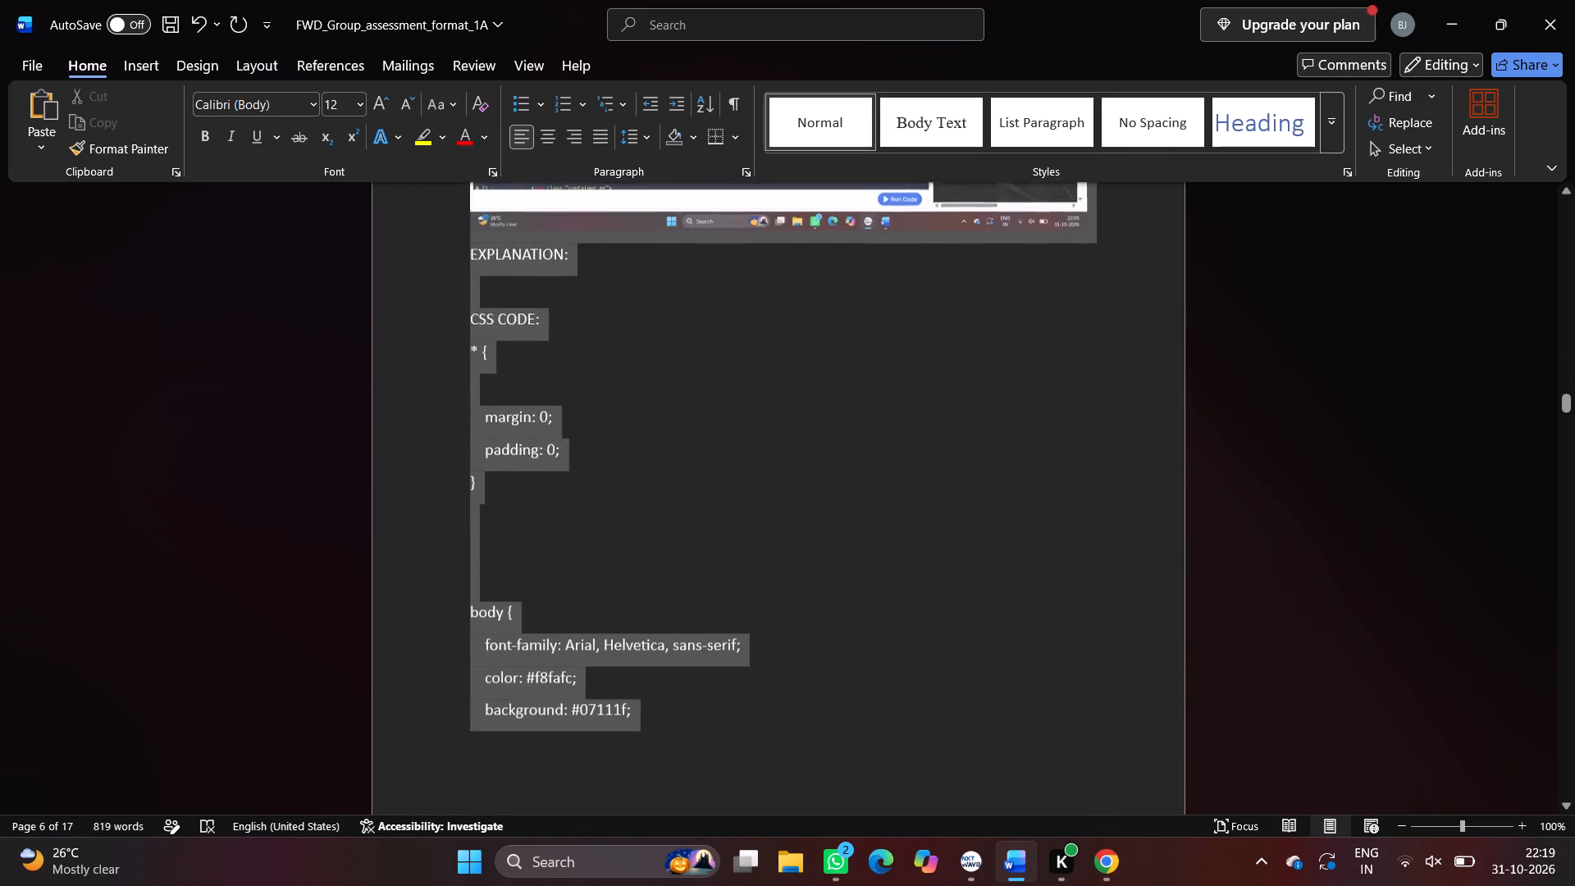
left_click_drag(656, 841, 561, 240)
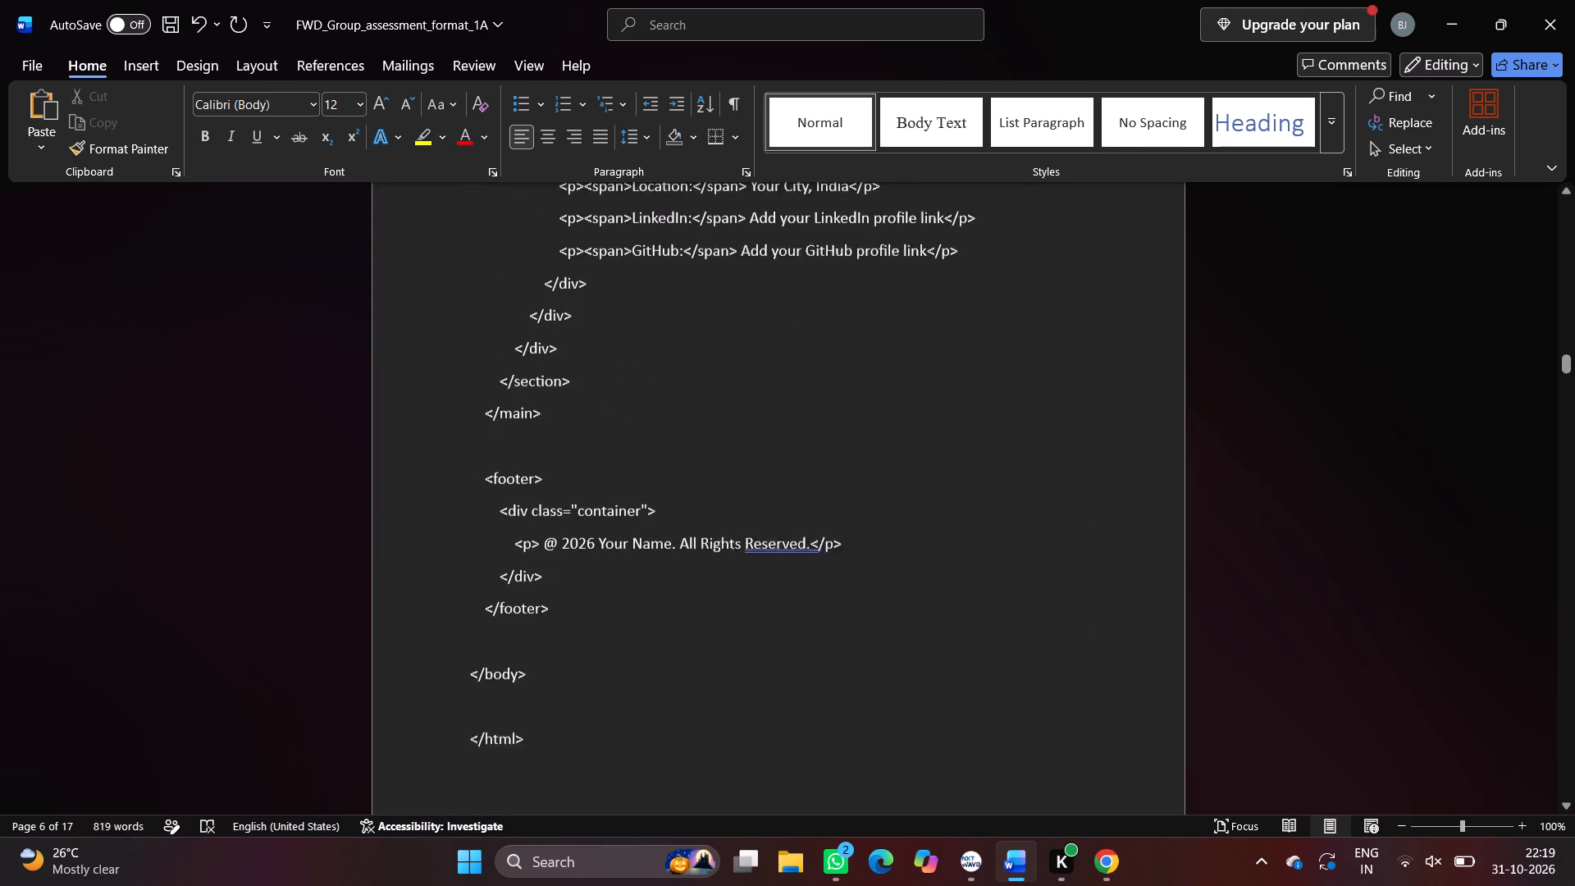
left_click_drag(561, 240, 593, 706)
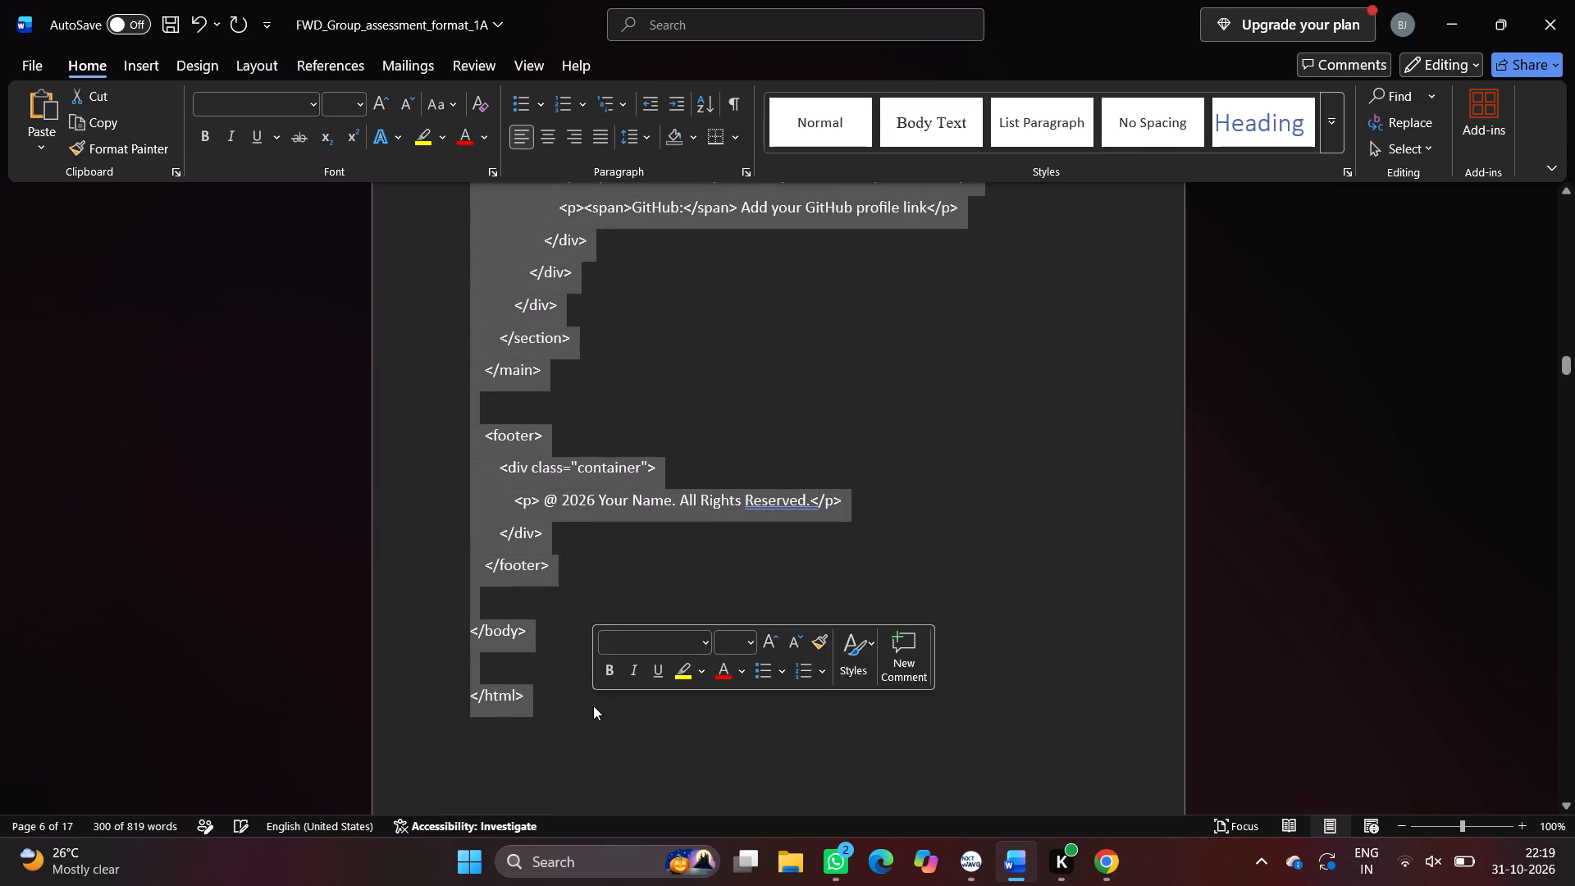
key("ctrl+c")
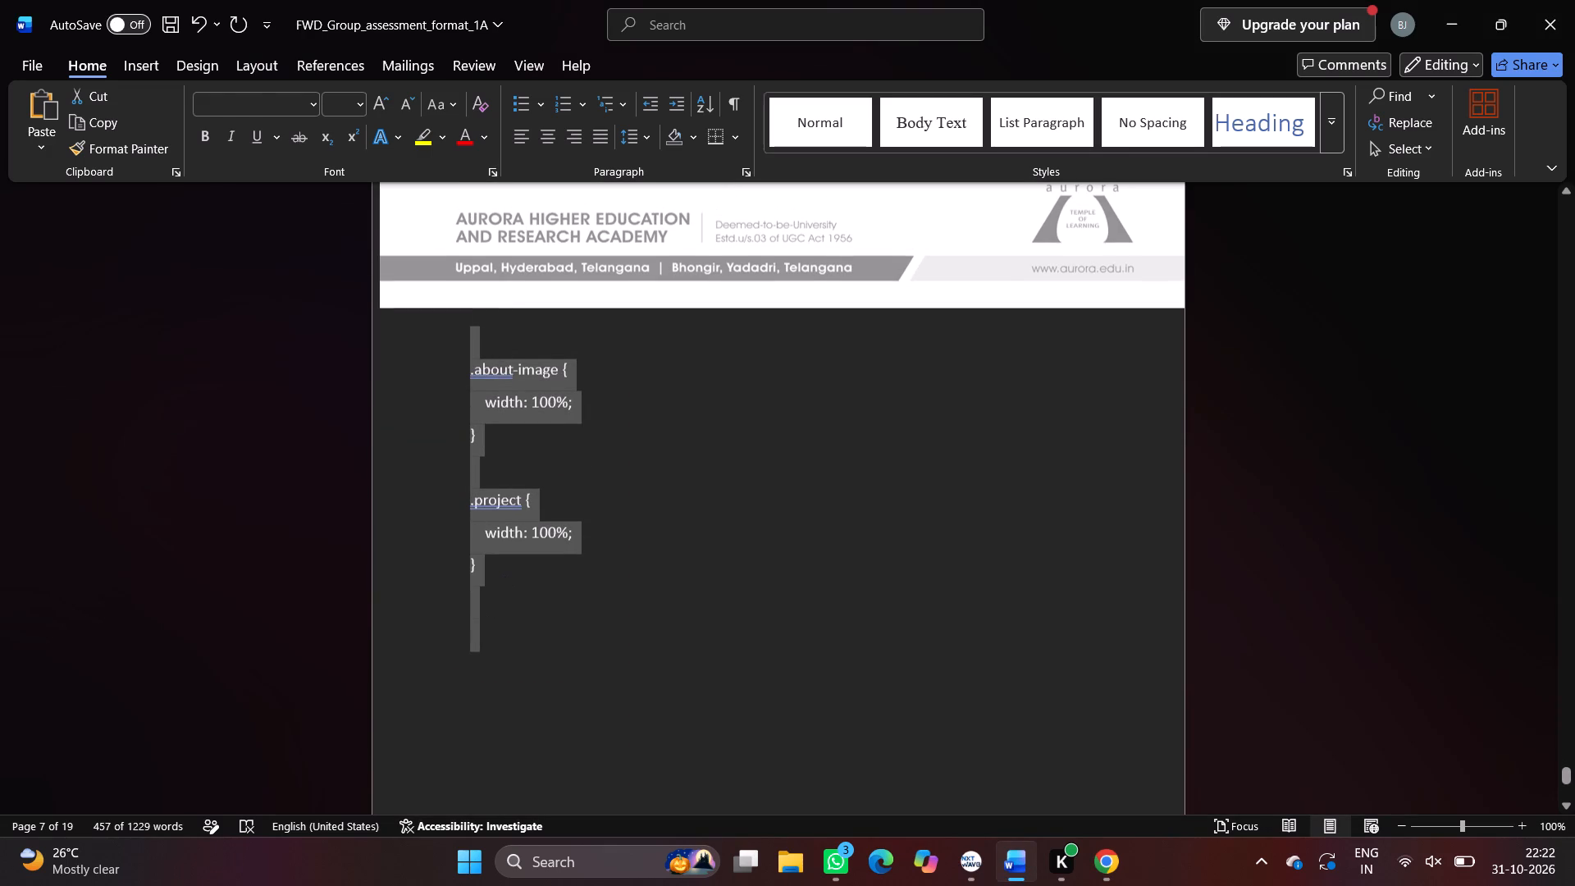
left_click(479, 627)
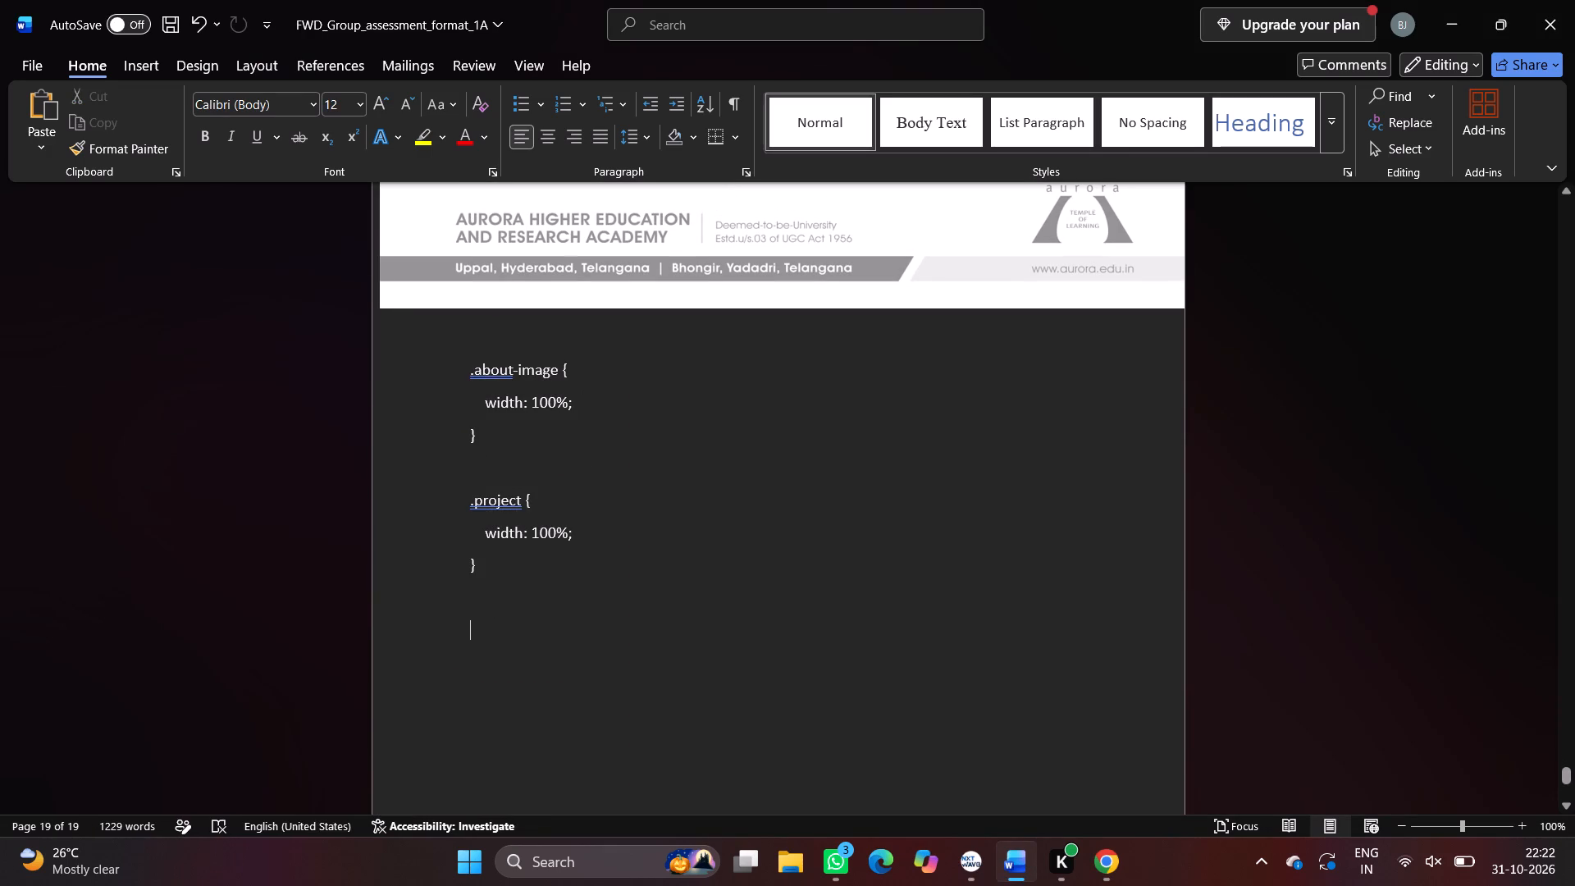
type("explan")
key("BackSpace")
key("BackSpace")
key("BackSpace")
key("BackSpace")
key("BackSpace")
key("BackSpace")
type("EXPLANATION")
key("shift+colon")
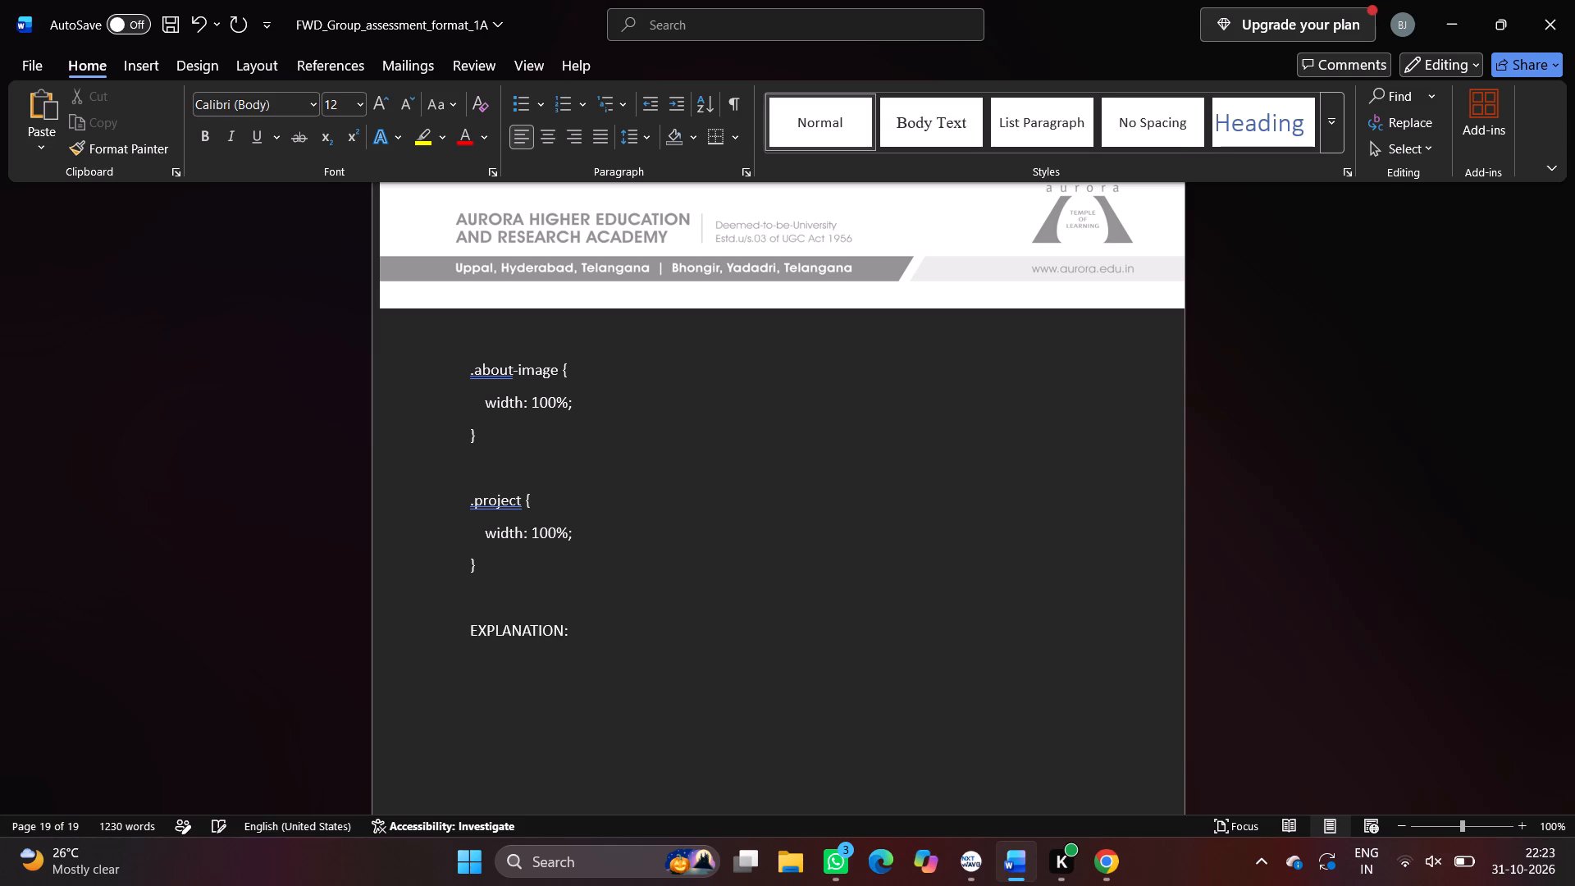
Paste the copied CSS explanation on a new line below the new EXPLANATION: heading and look back over it.
key("Return")
key("ctrl+v")
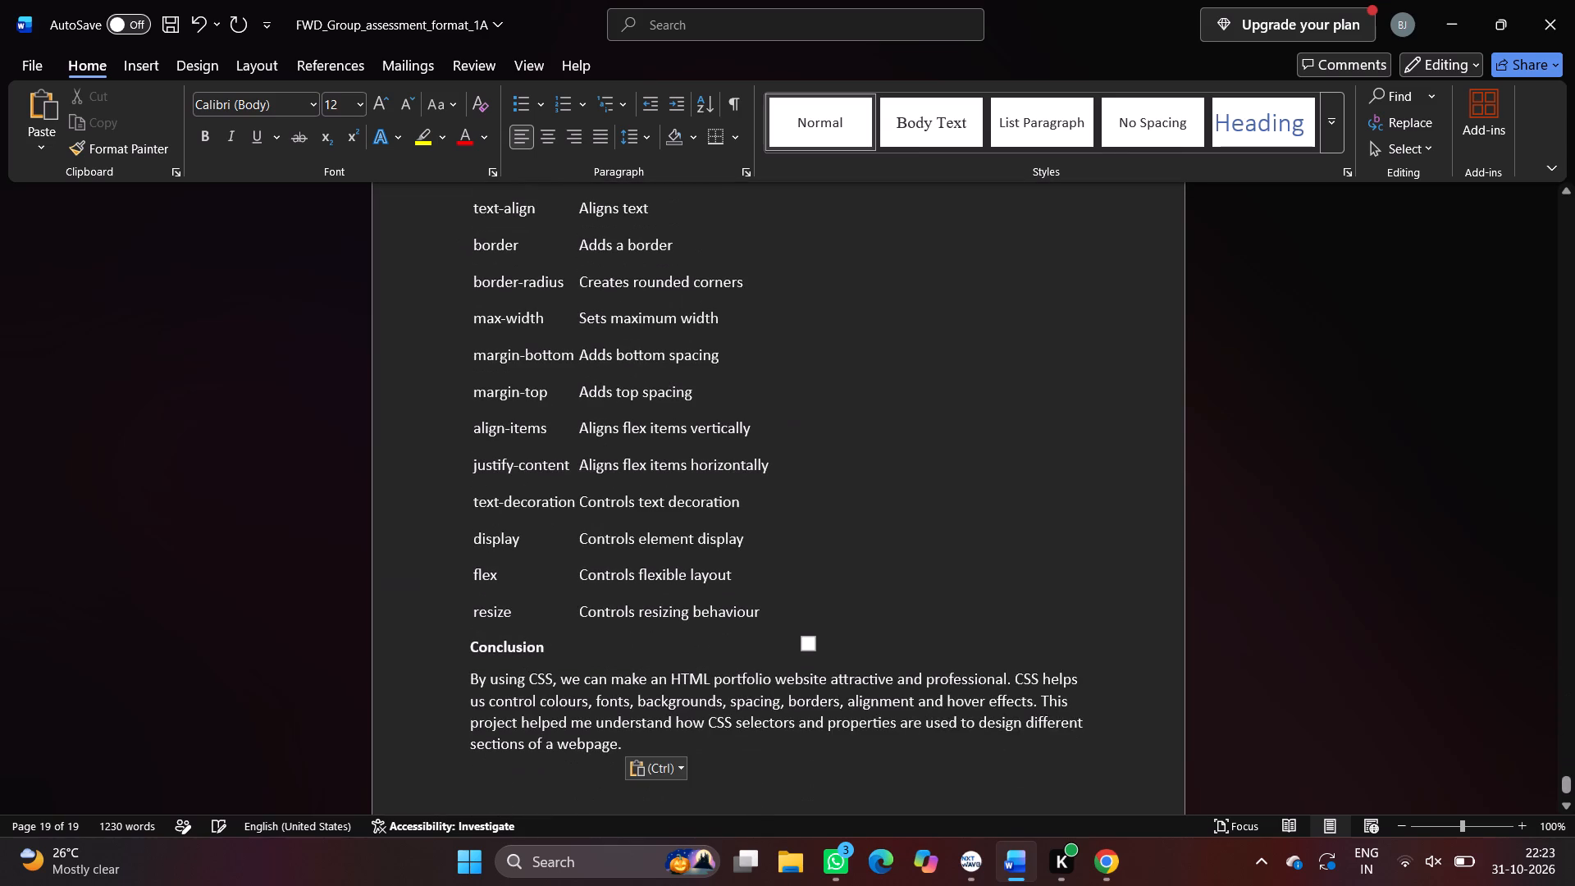
scroll(622, 697, "up", 6)
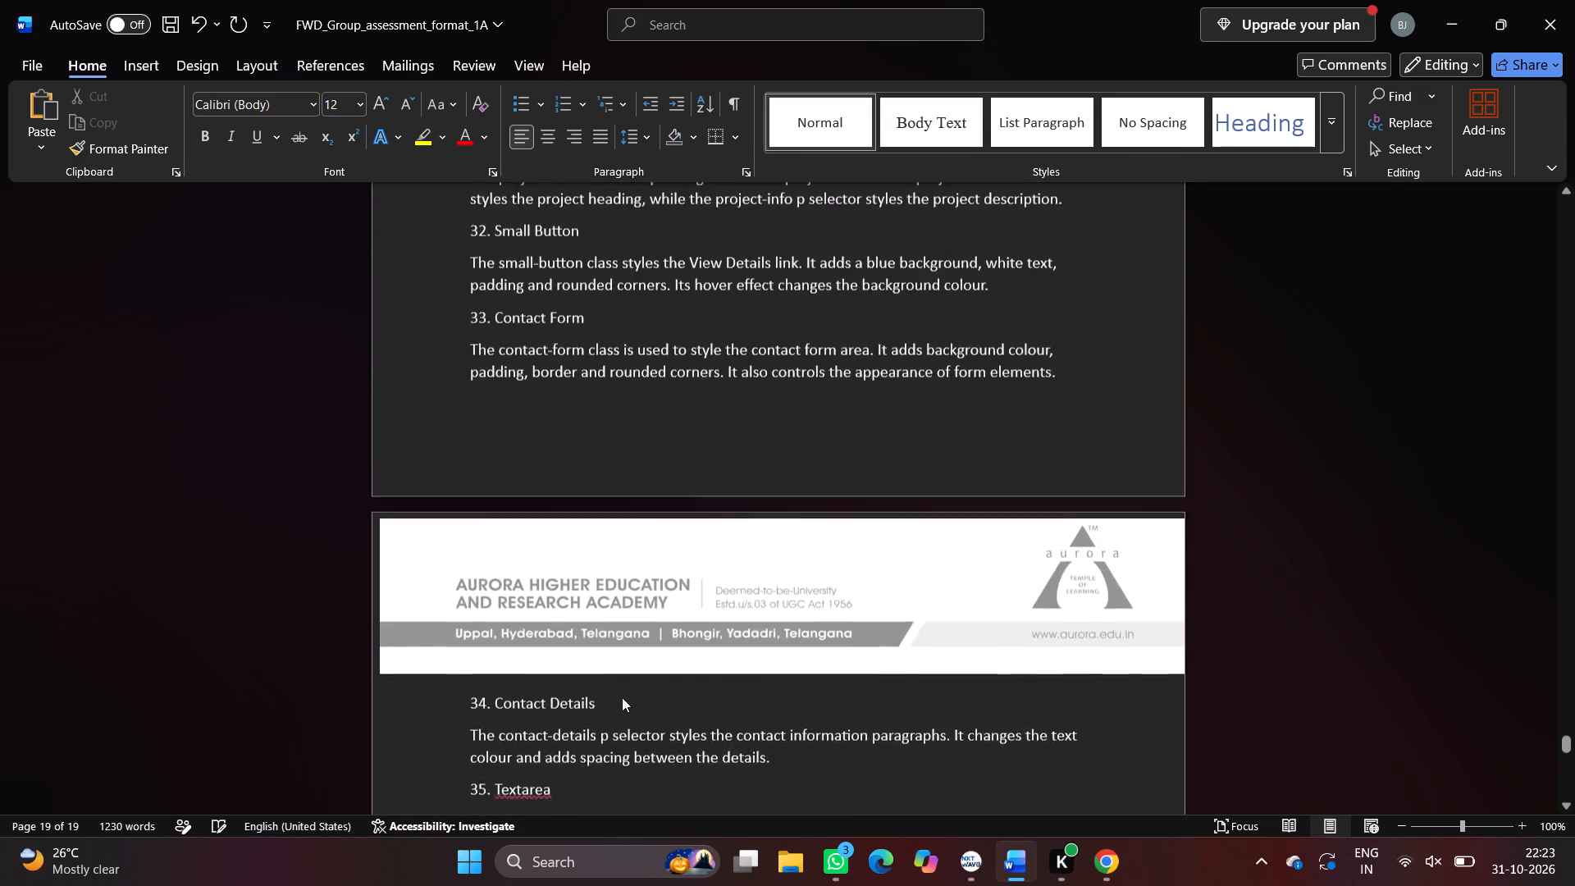
scroll(622, 697, "up", 7)
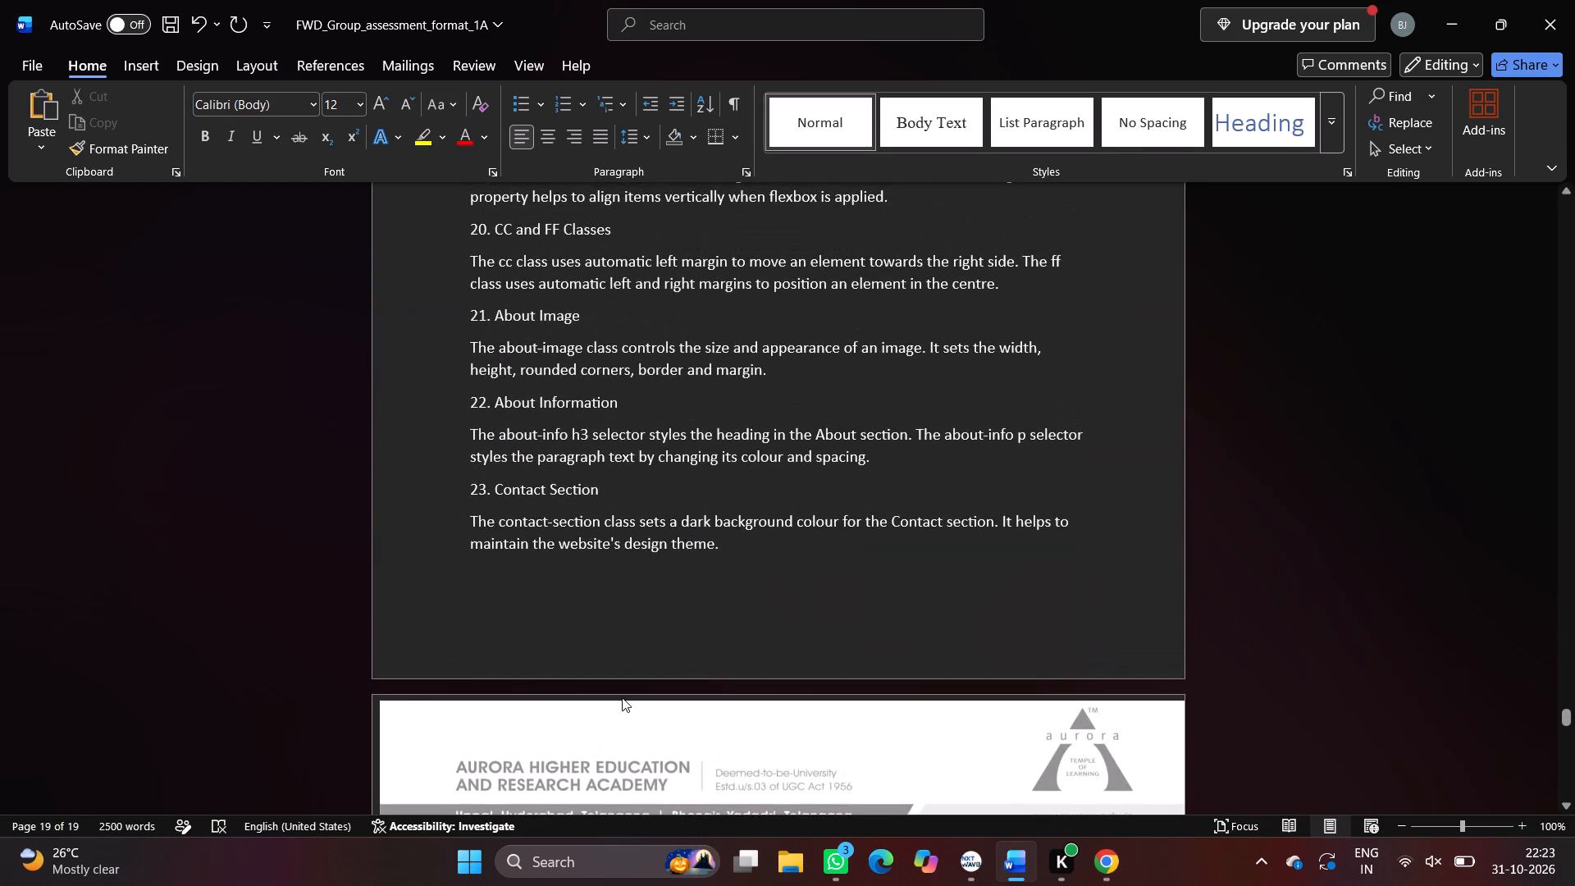
Add an empty line below the Conclusion paragraph at the end of the pasted CSS explanation.
scroll(622, 697, "up", 4)
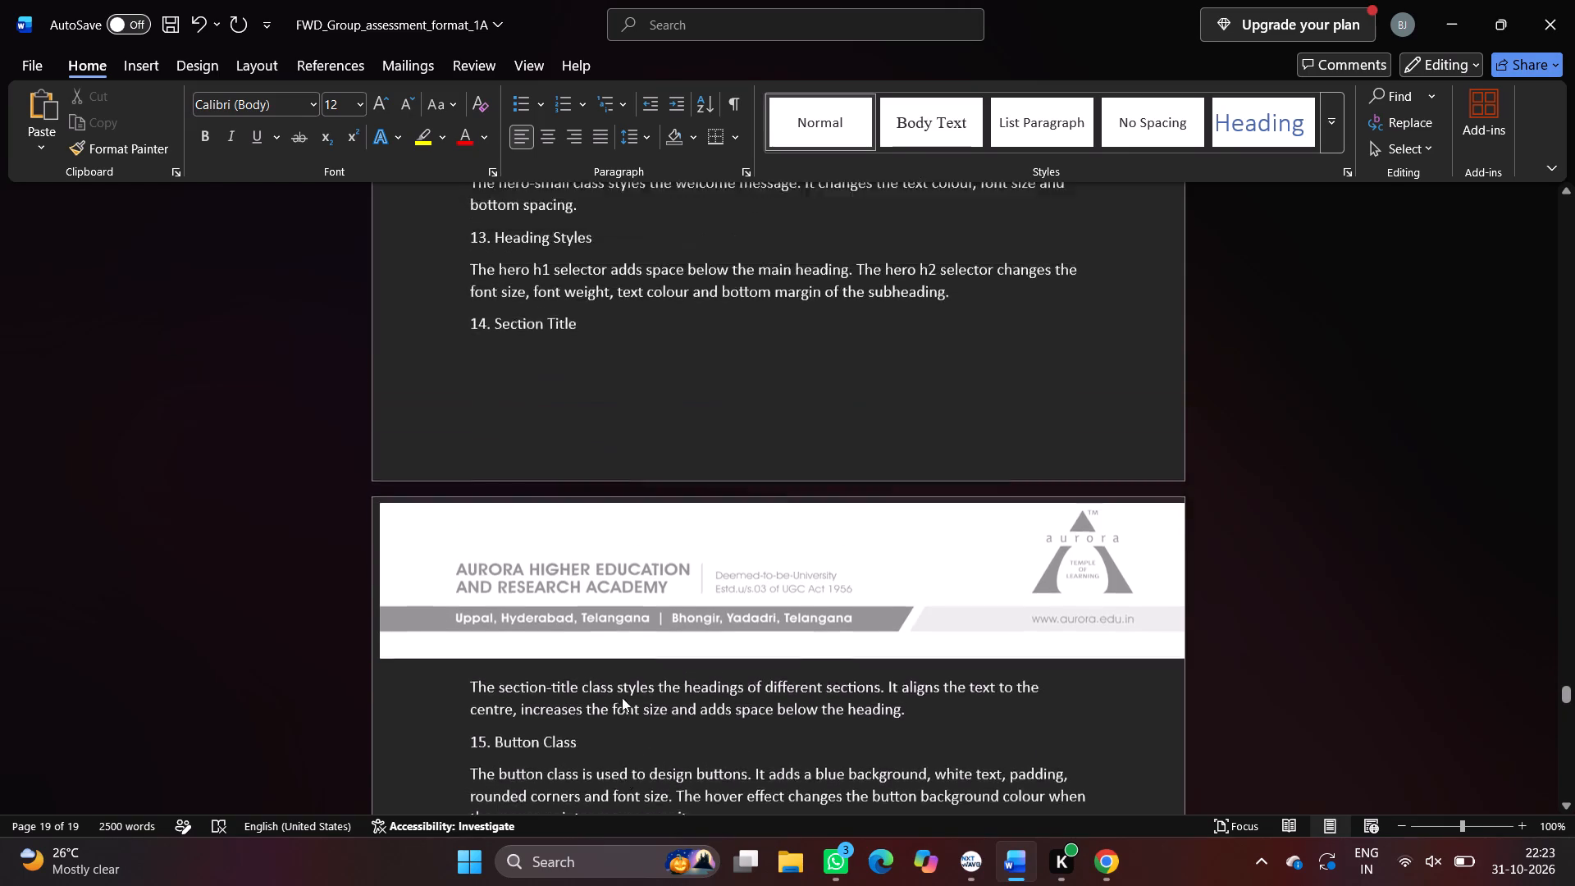
scroll(622, 697, "up", 3)
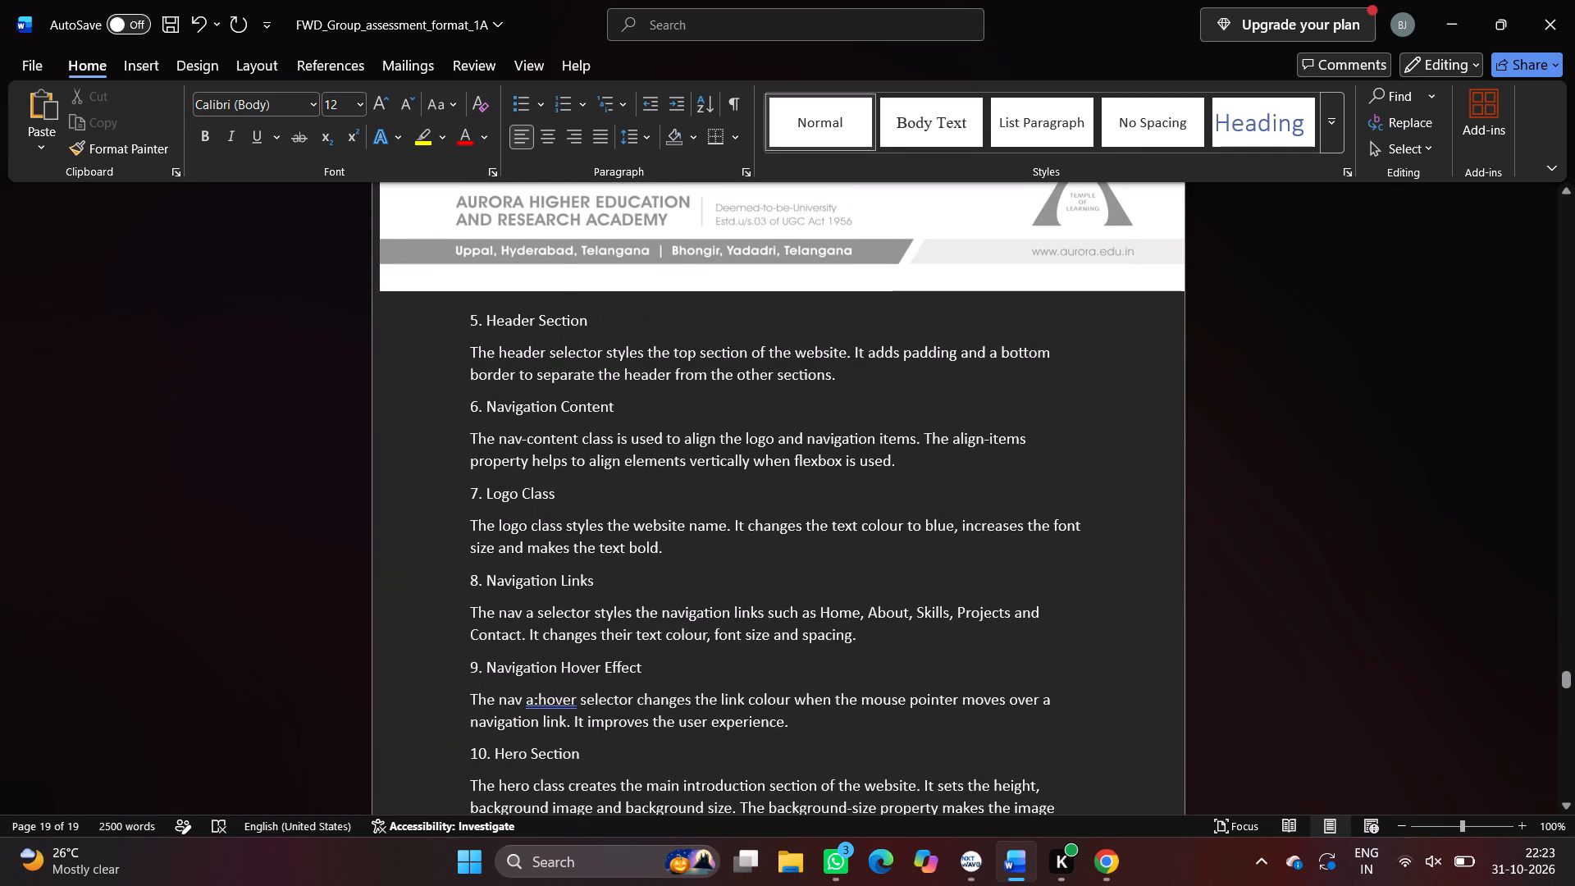
scroll(632, 585, "up", 4)
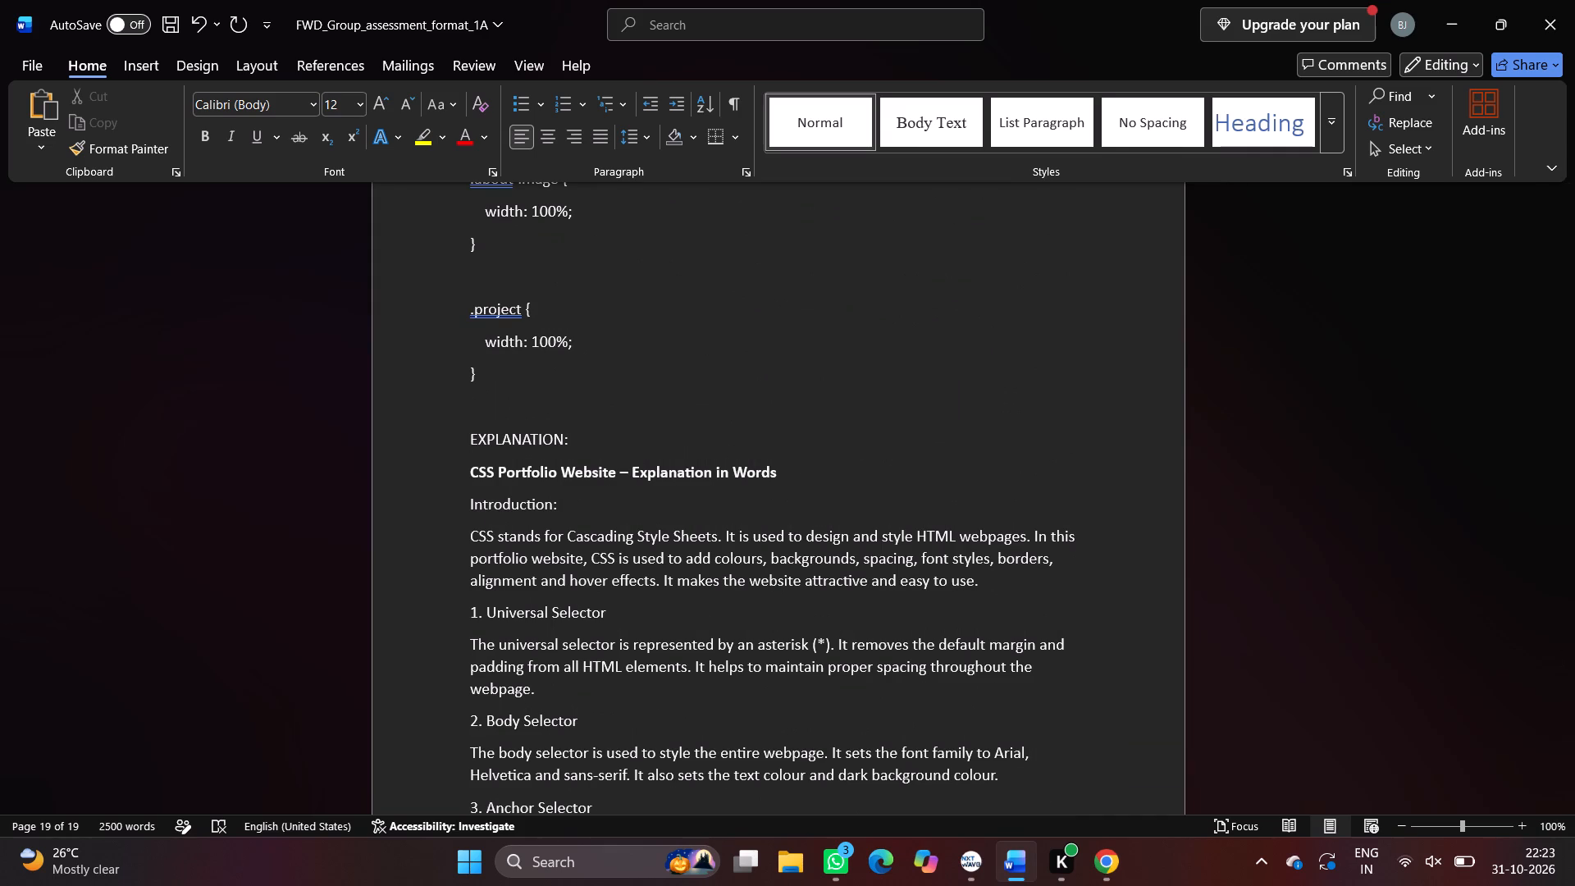
left_click_drag(632, 585, 609, 432)
scroll(609, 432, "down", 20)
scroll(609, 432, "down", 11)
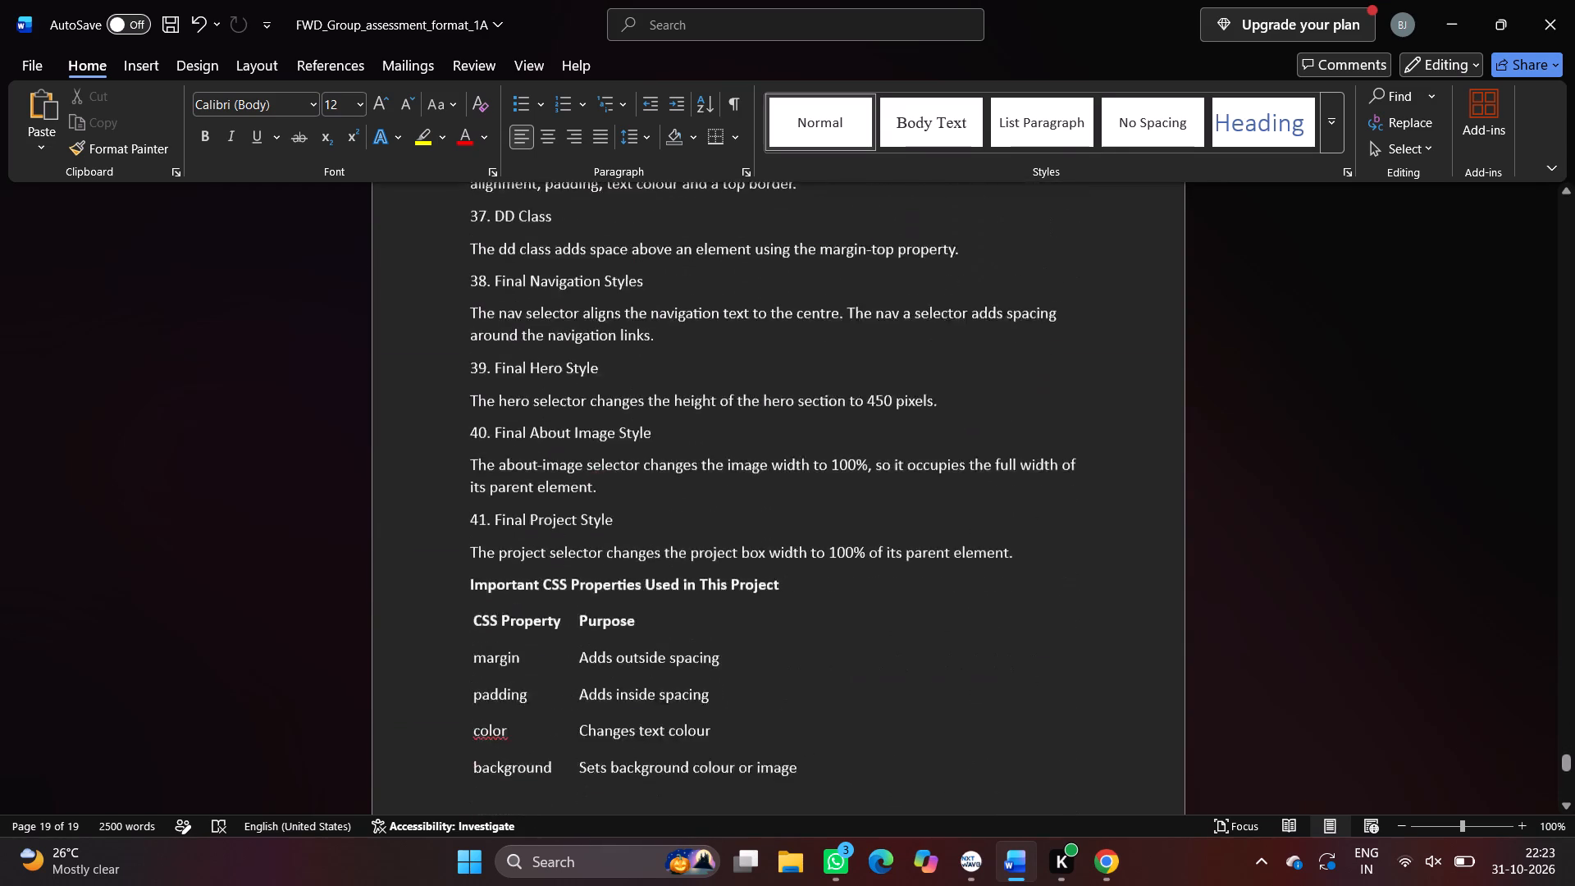
scroll(609, 432, "down", 10)
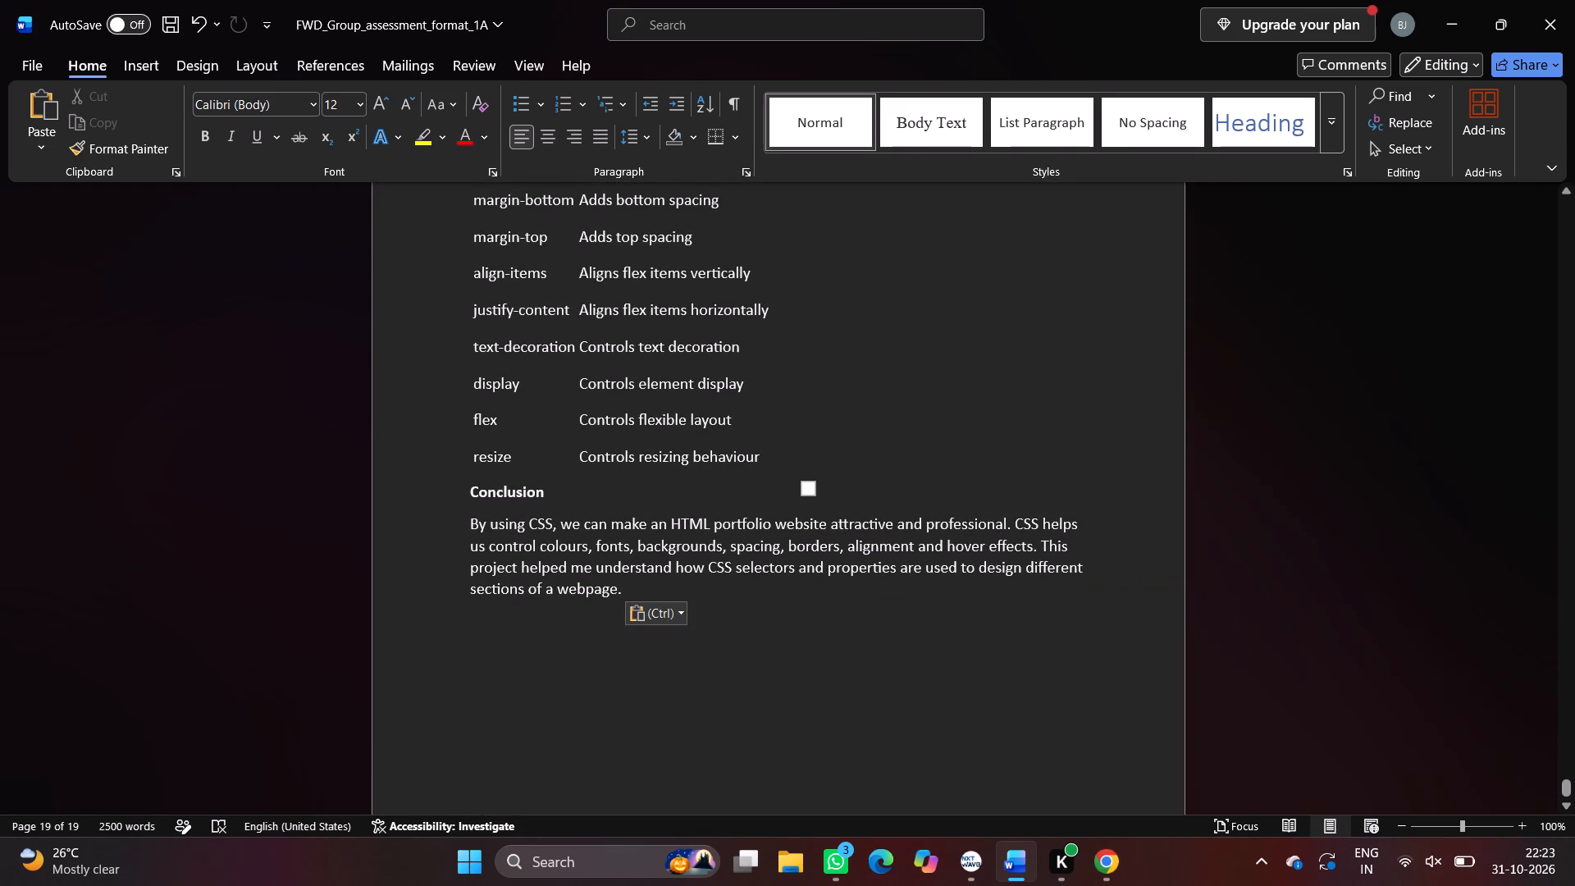
left_click(626, 596)
key("Return")
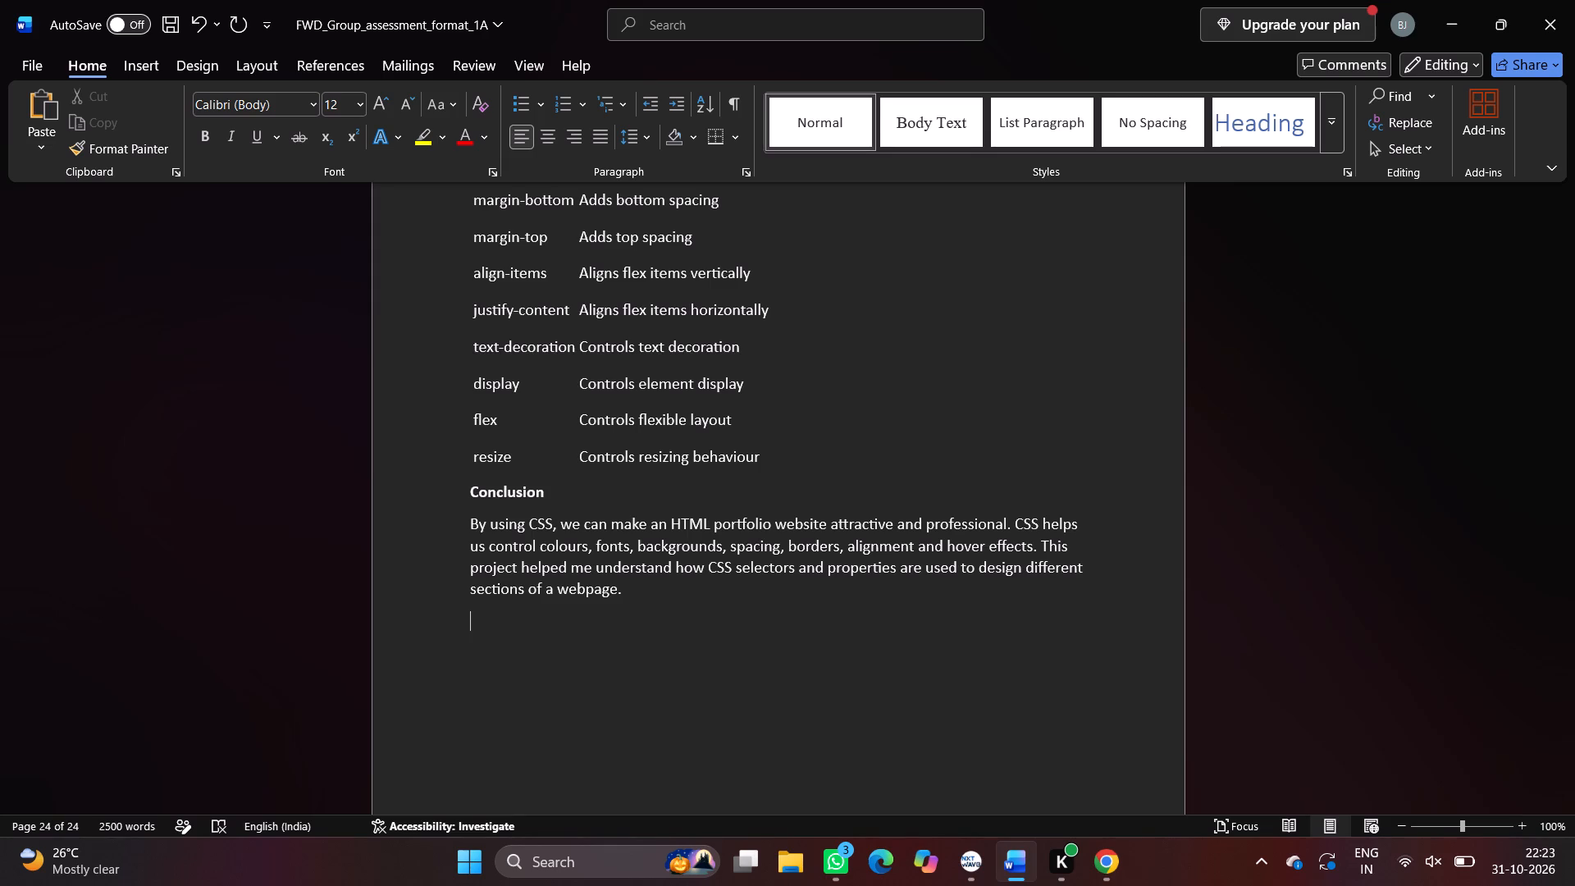
Add the heading "SCENSHOT:" in capitals directly below the last .project CSS rule, above EXPLANATION:, with a new line under it.
scroll(765, 348, "up", 2)
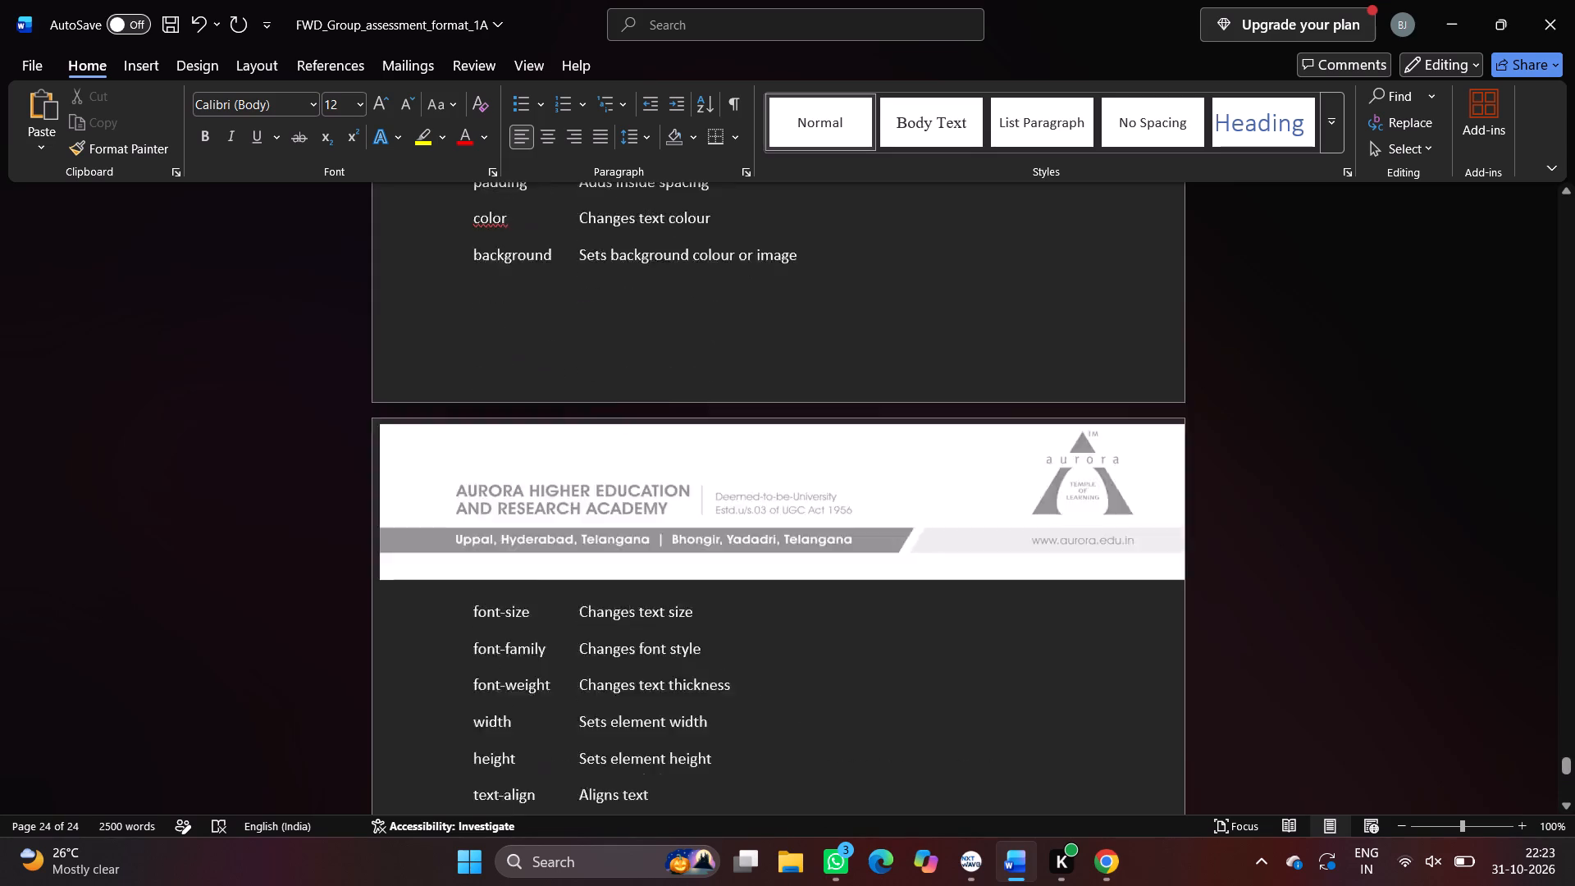
scroll(765, 348, "up", 10)
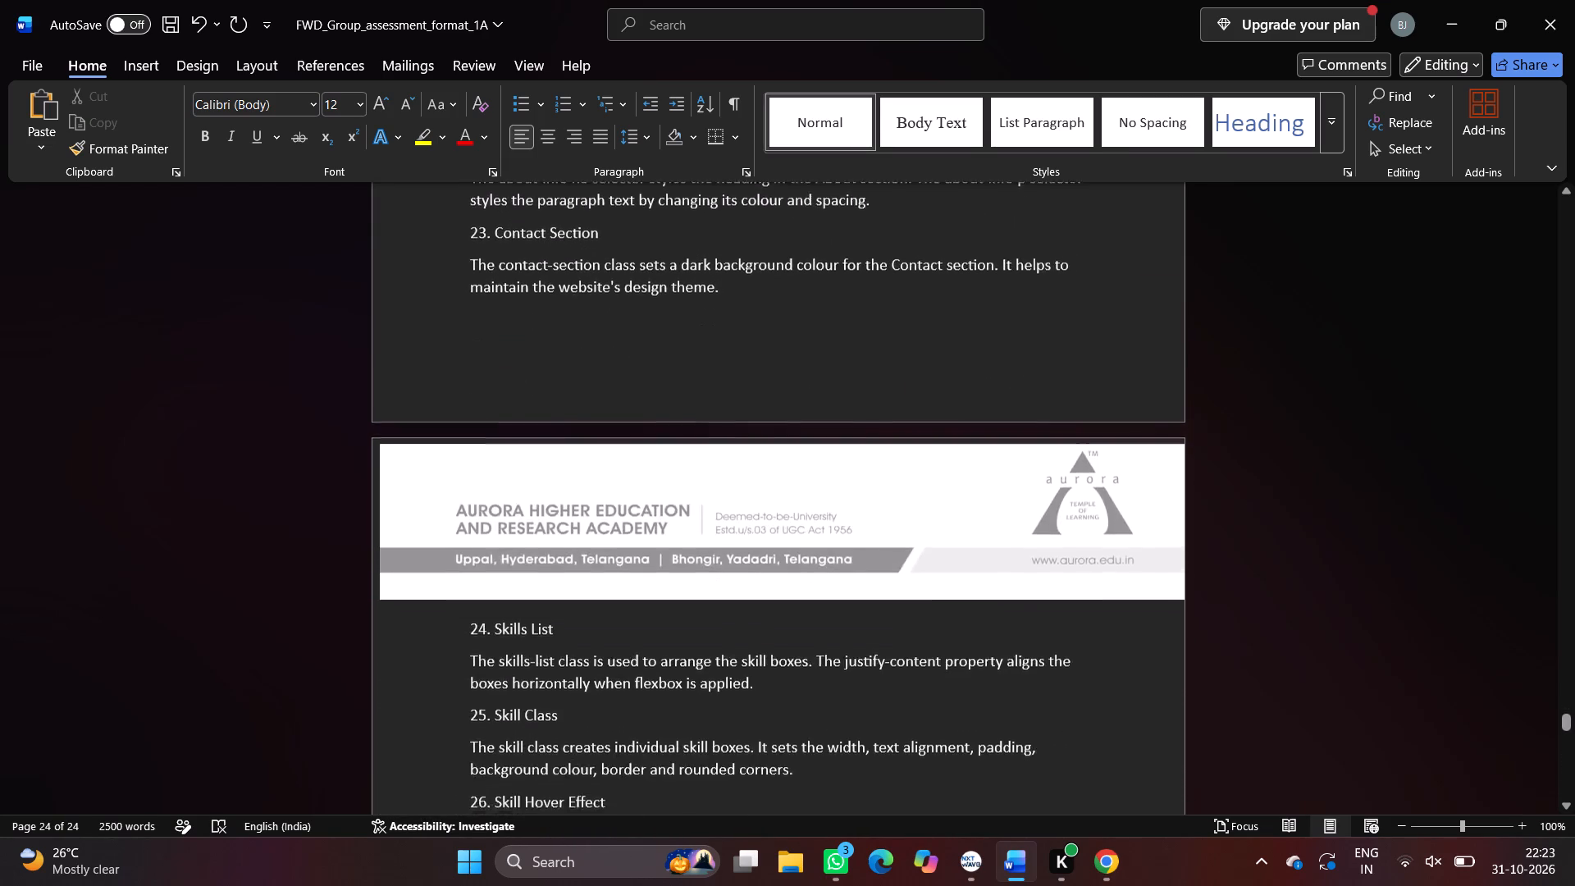
scroll(765, 348, "up", 7)
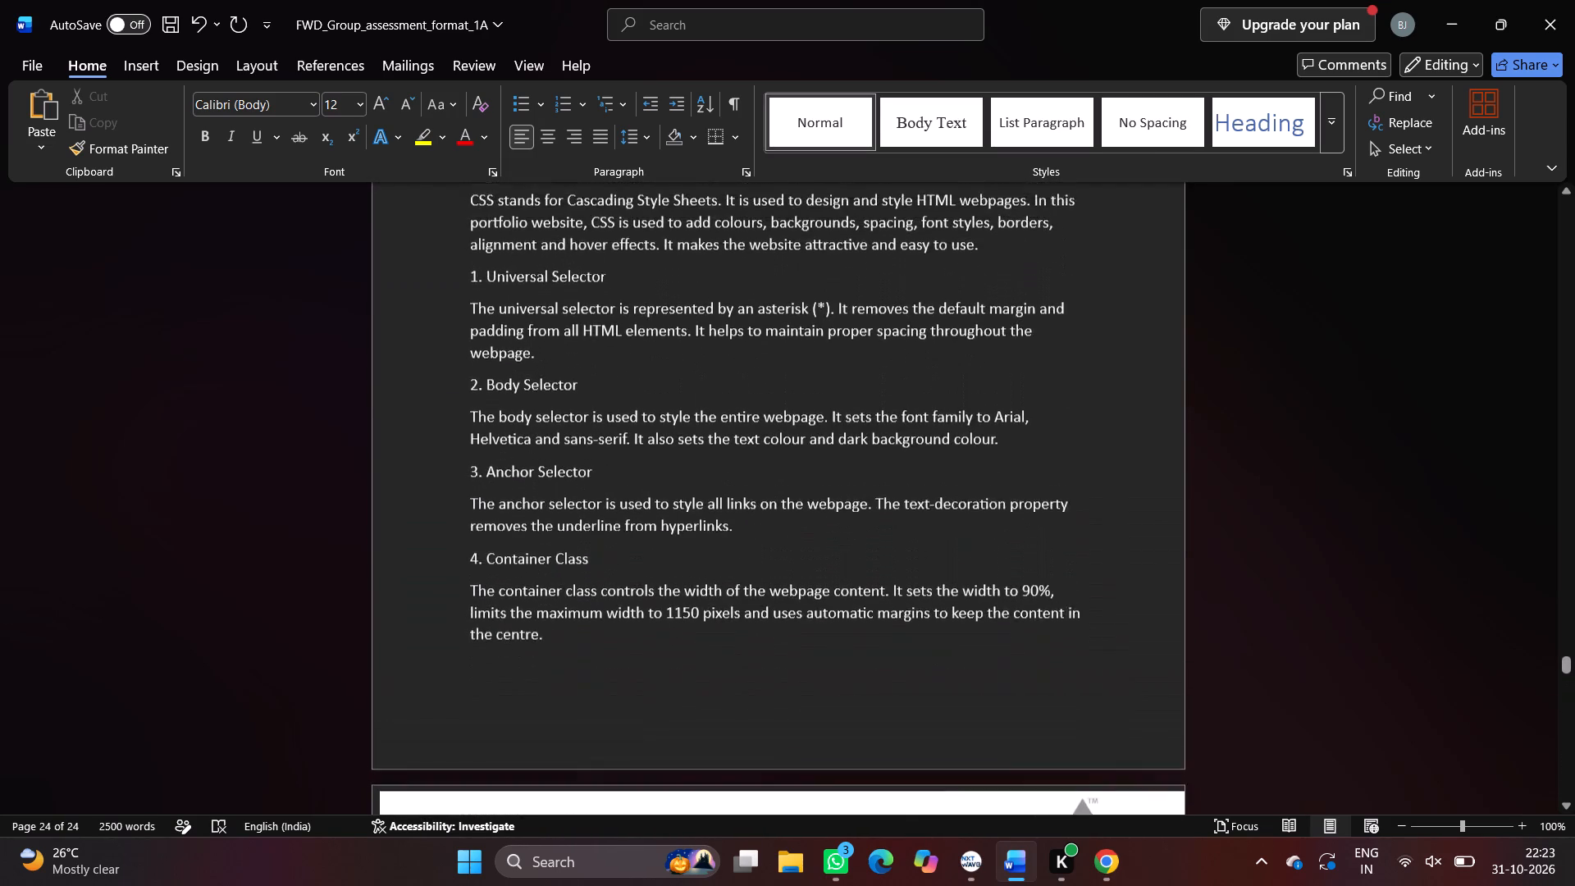
scroll(765, 348, "up", 1)
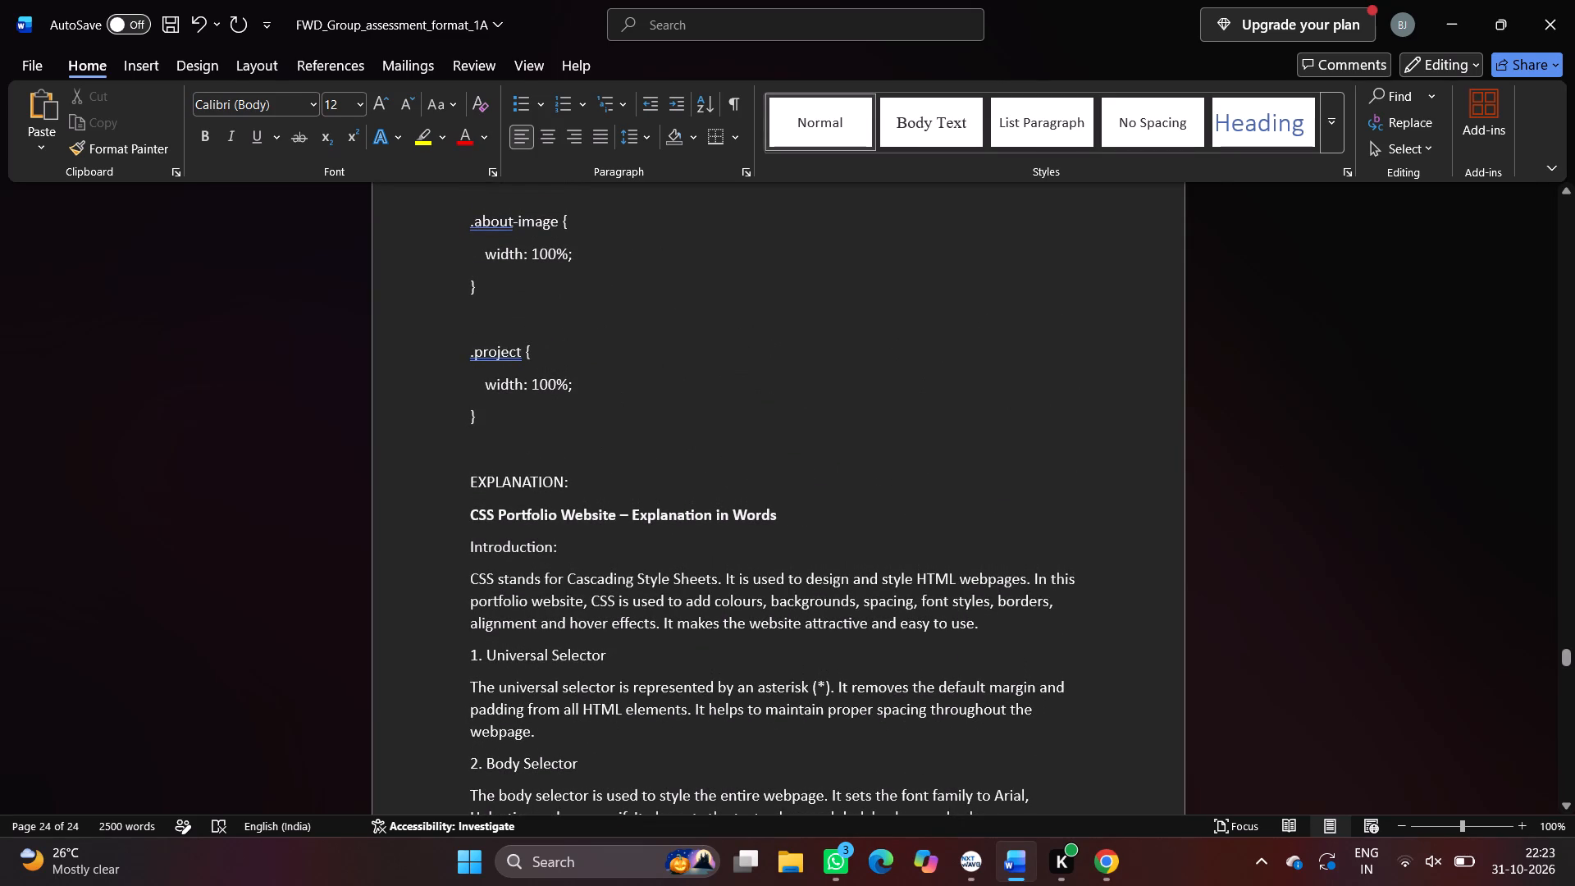
left_click(484, 428)
key("Return")
type("SCENSHPOT")
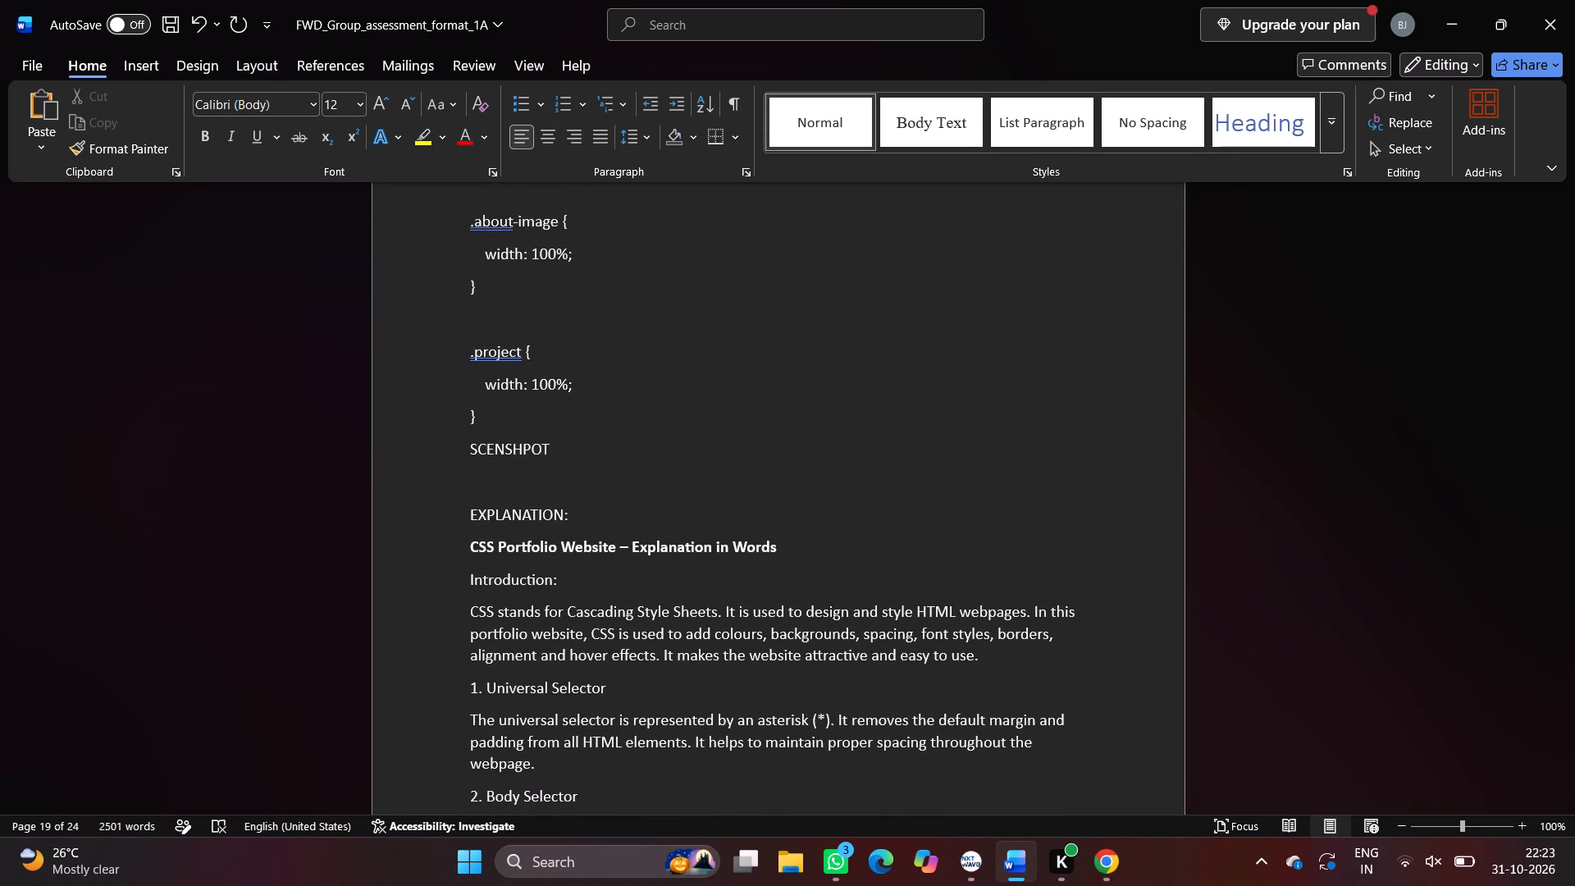
key("shift+colon")
key("Return")
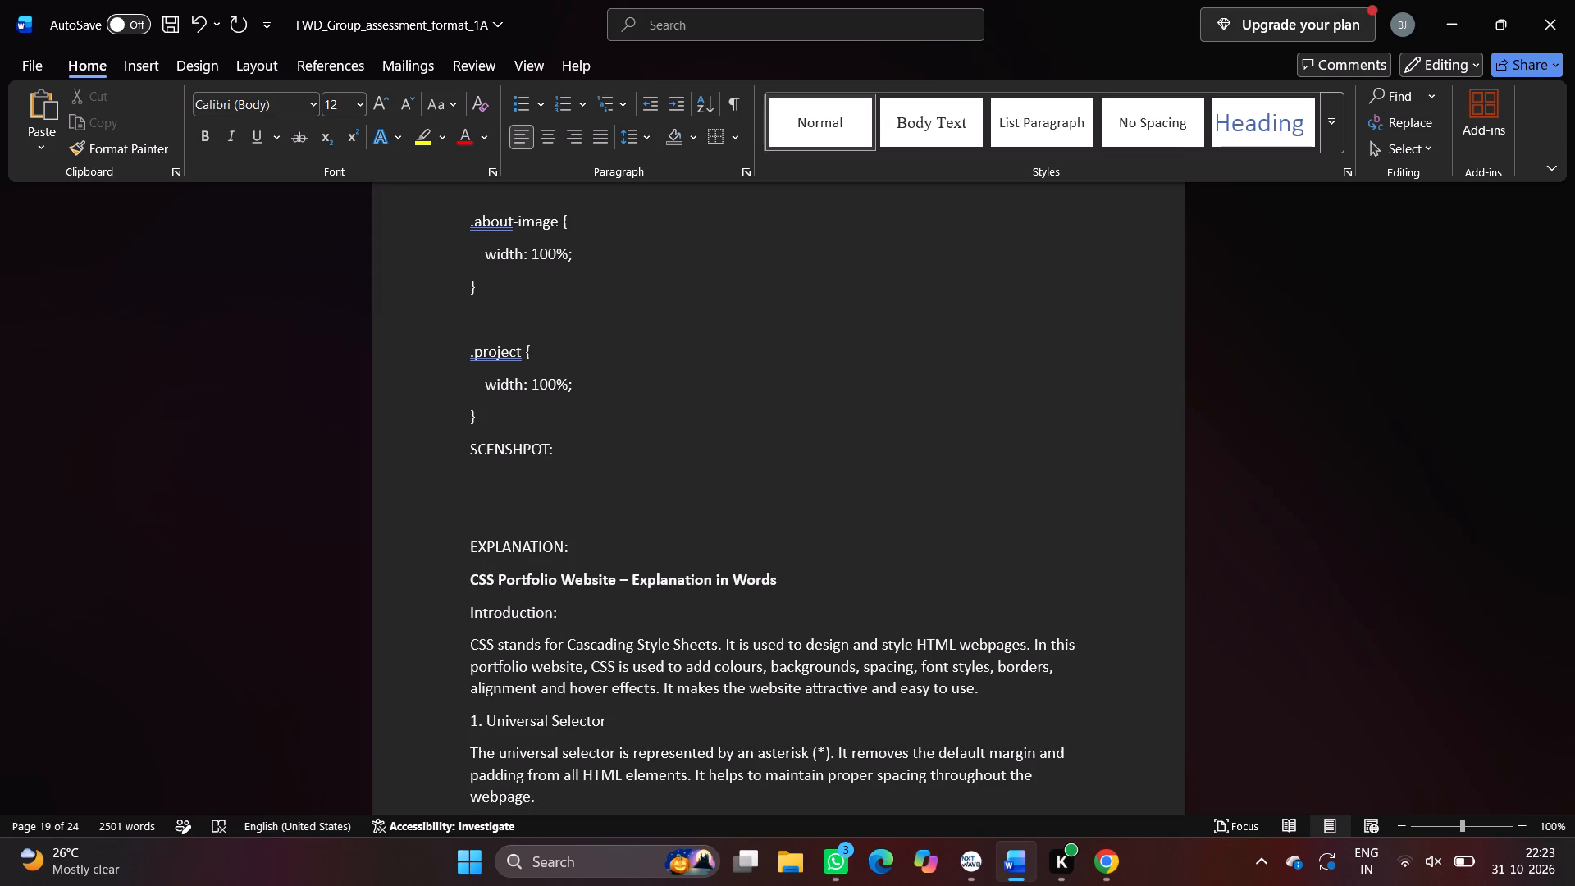
left_click(529, 449)
key("BackSpace")
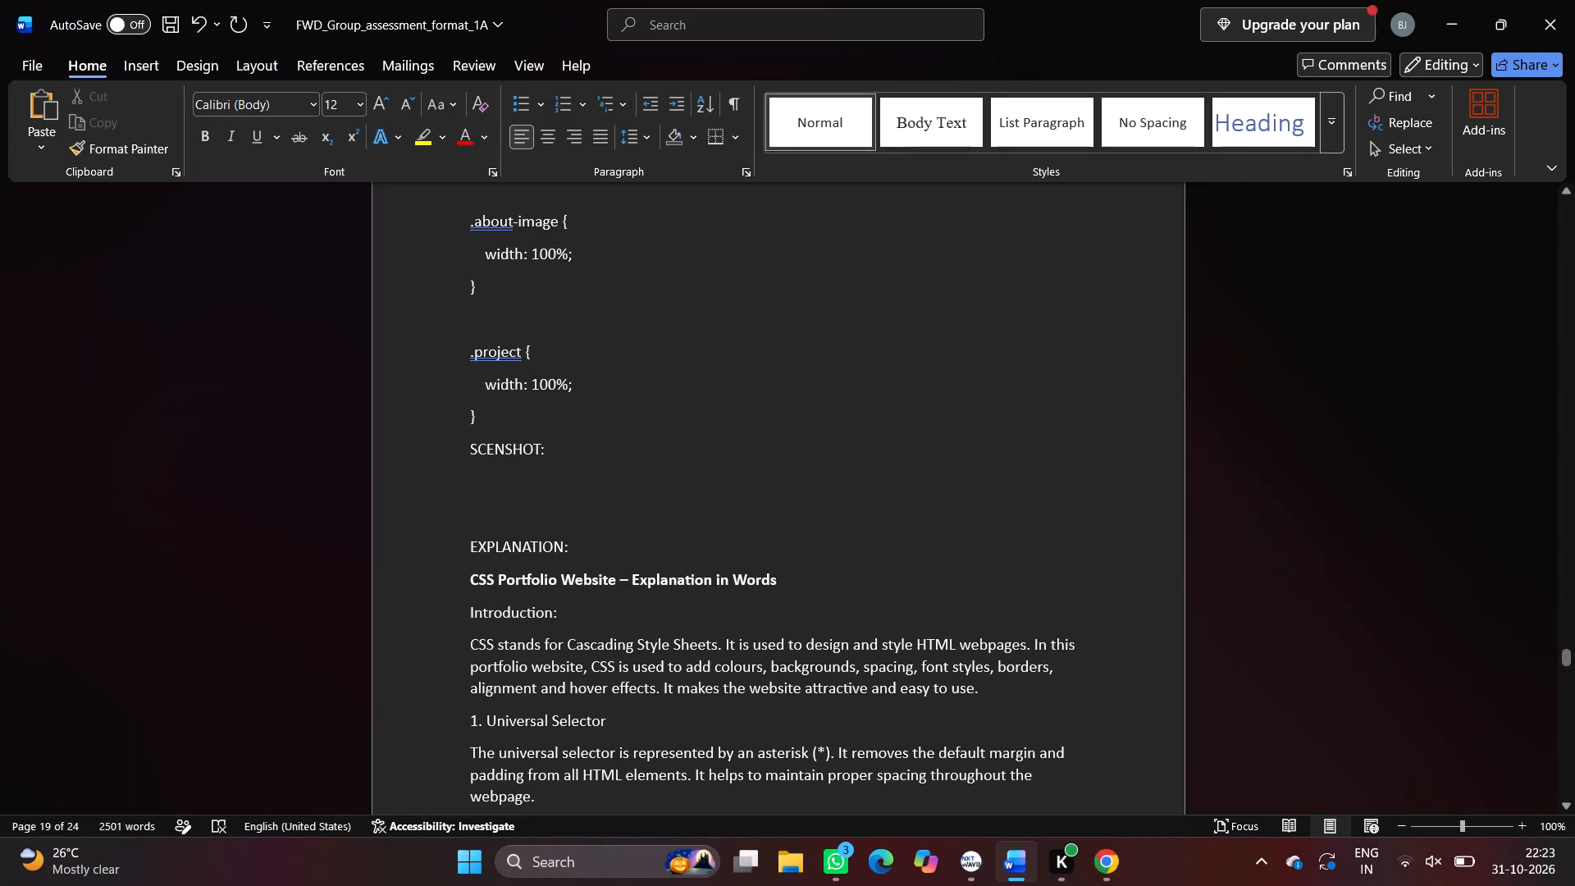
Look back through the CSS code to the HTML section's screenshot heading and picture, and return to the new heading after the last CSS rule.
scroll(536, 380, "up", 2)
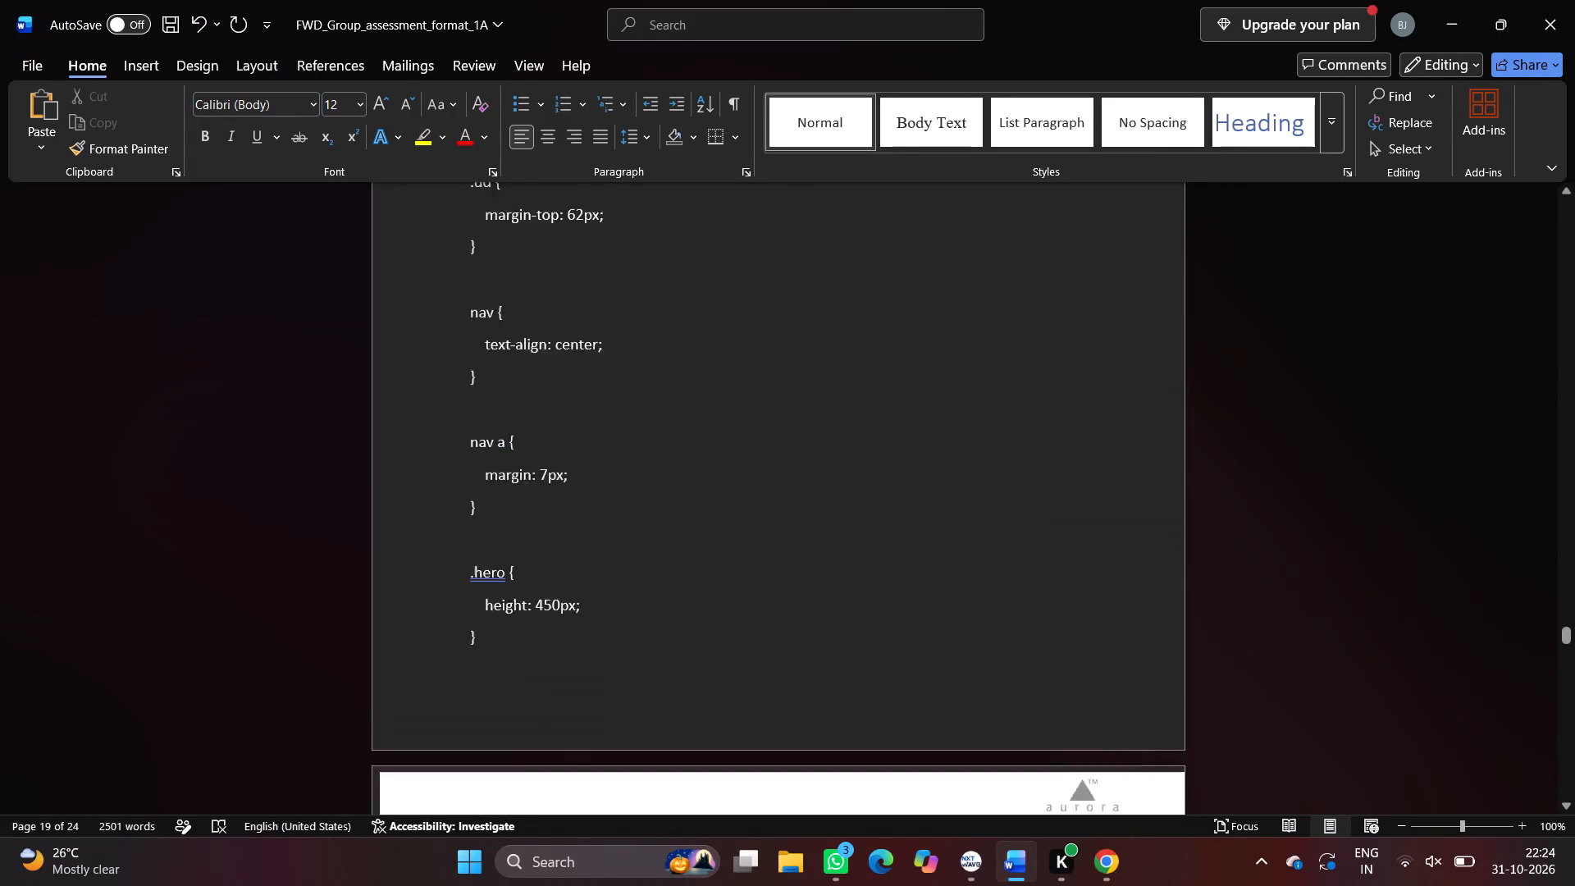
scroll(536, 380, "up", 8)
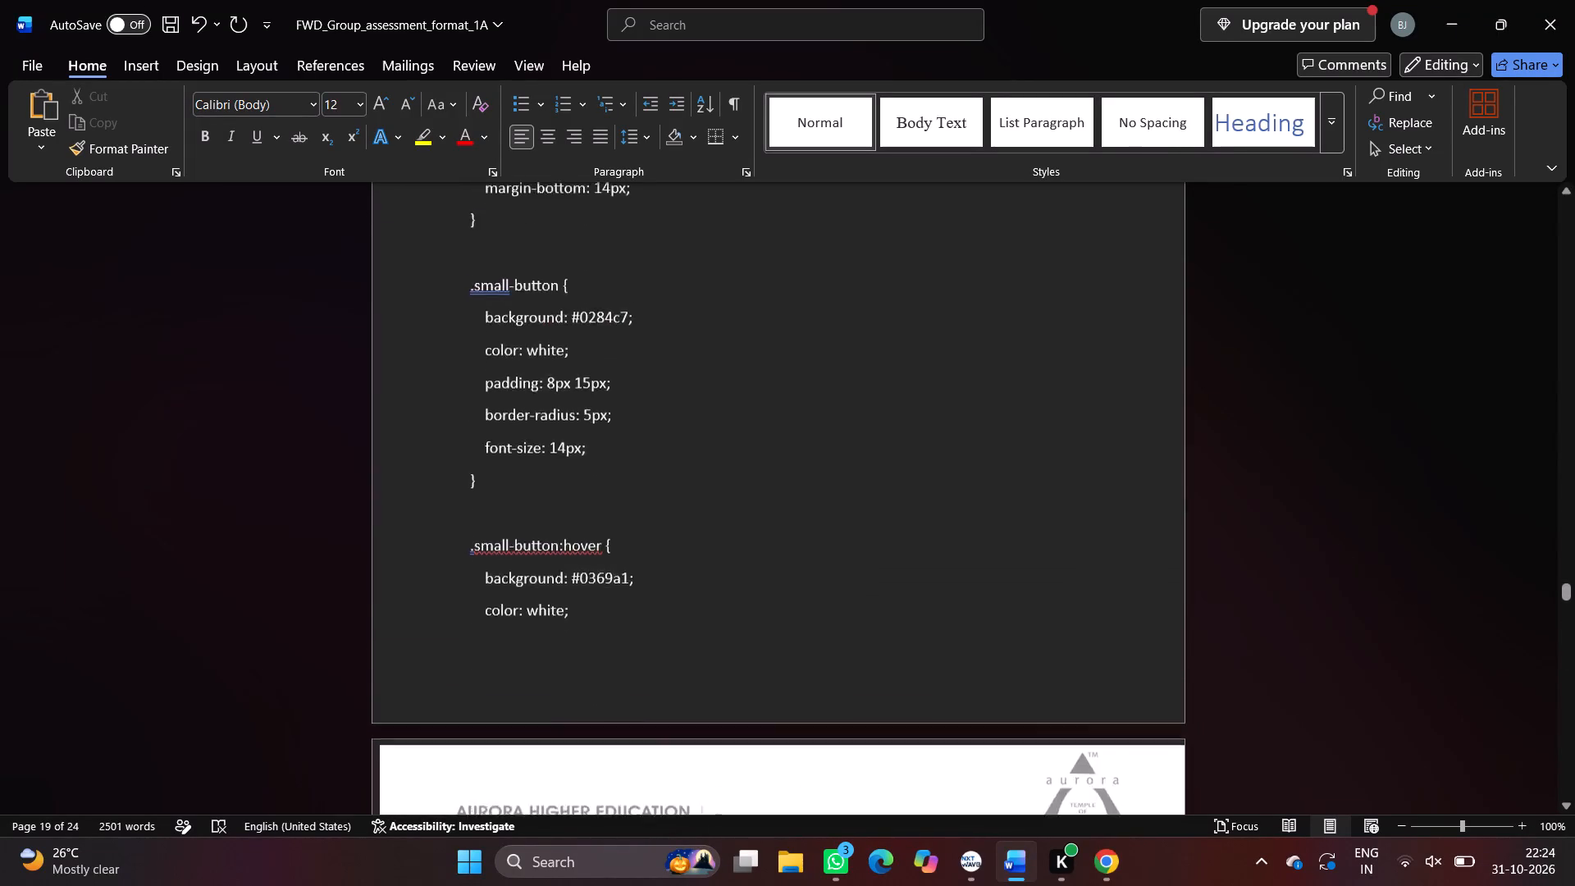
scroll(536, 380, "up", 13)
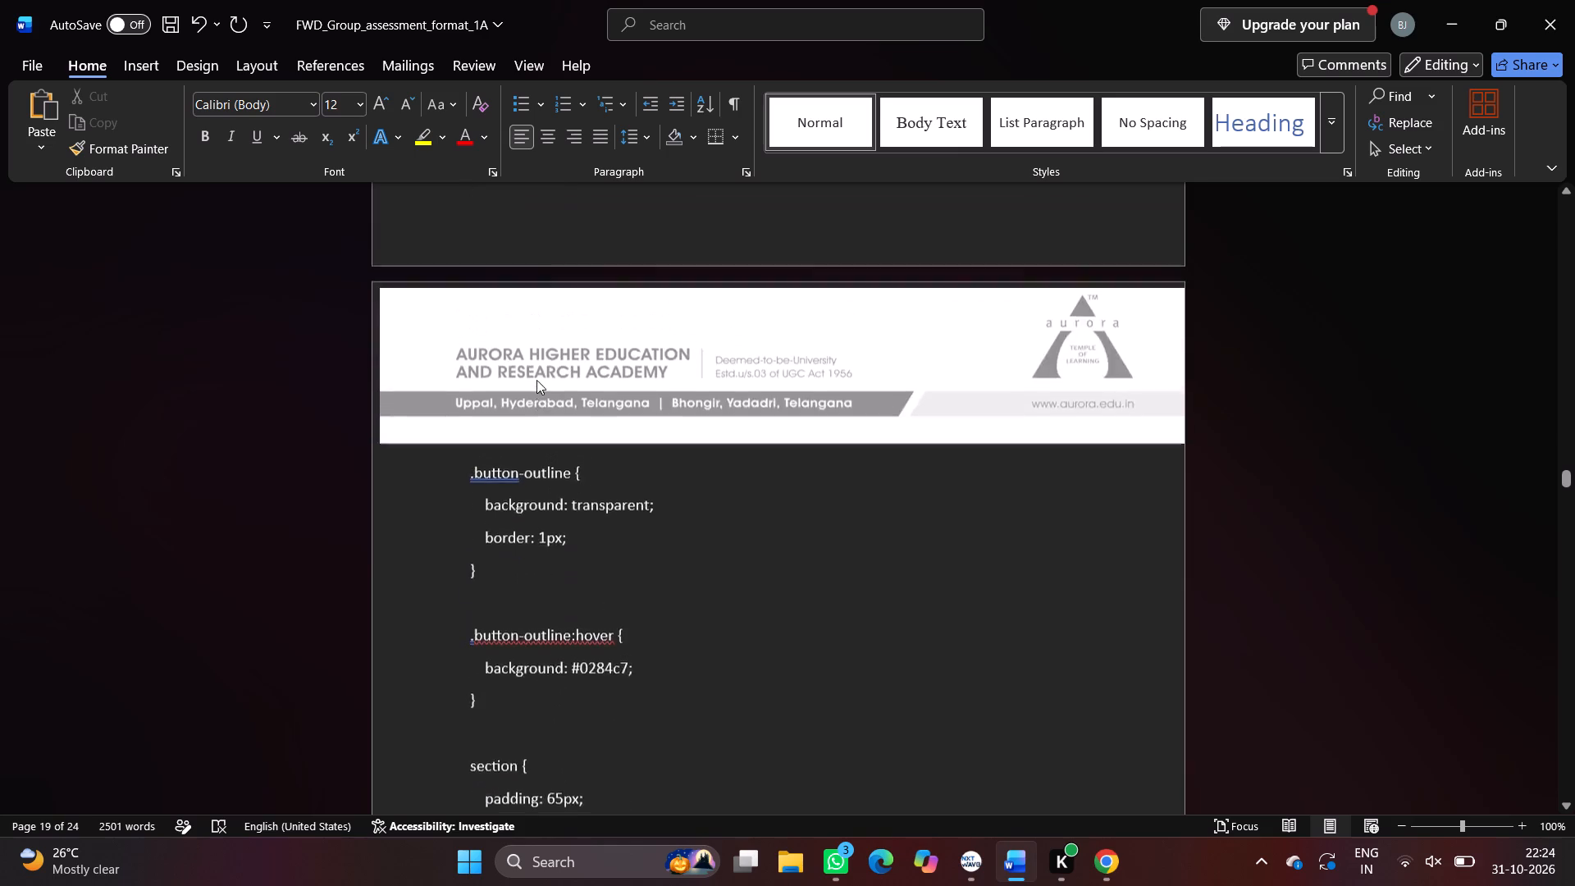
scroll(536, 380, "up", 6)
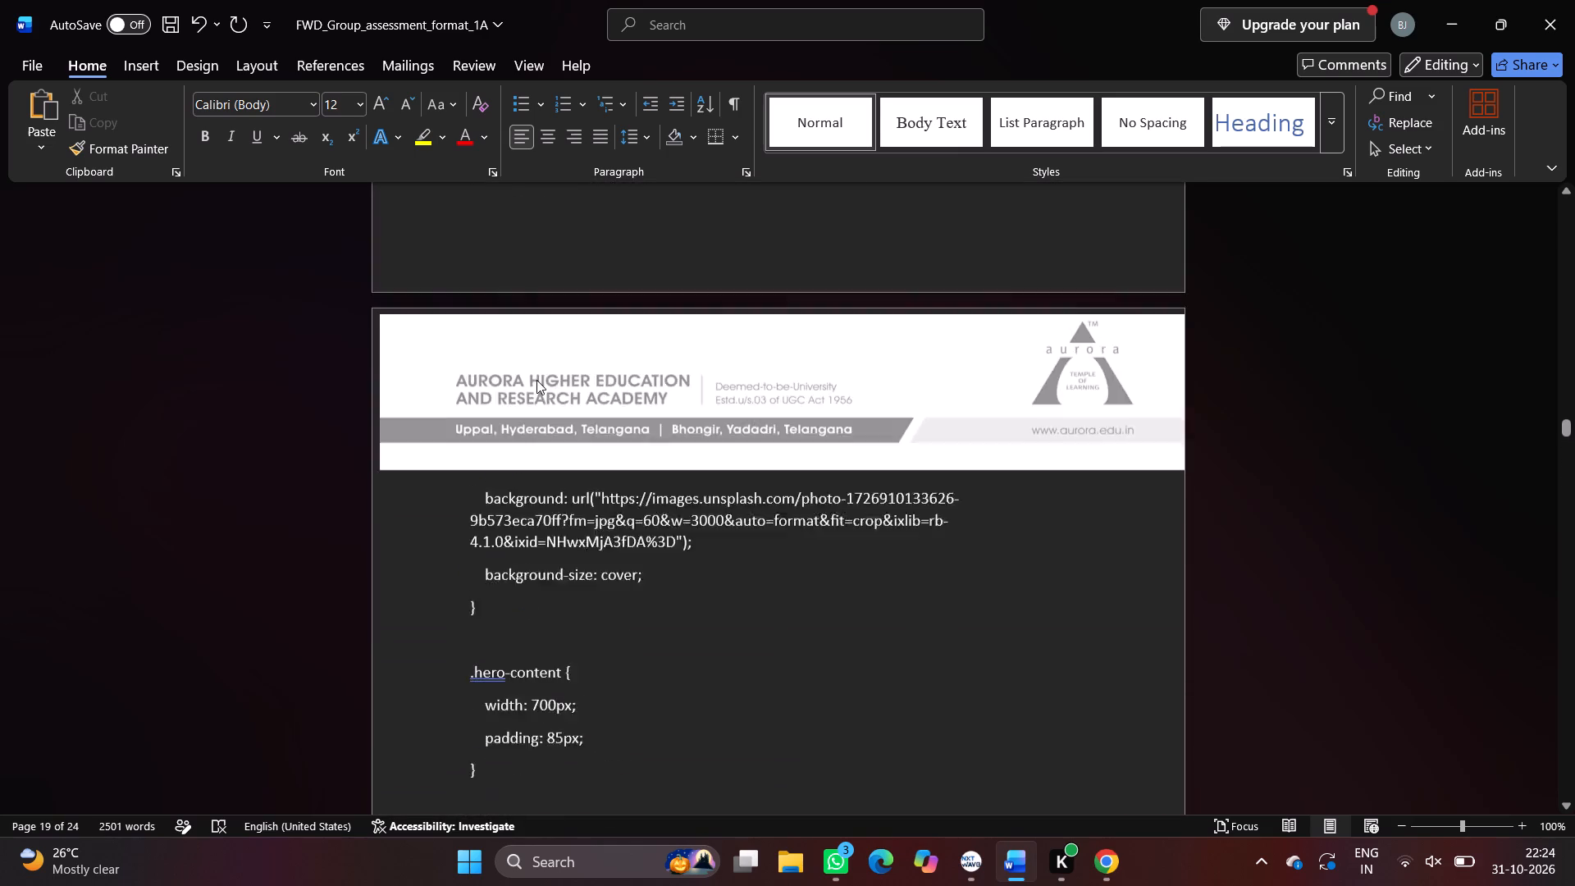
scroll(536, 380, "up", 7)
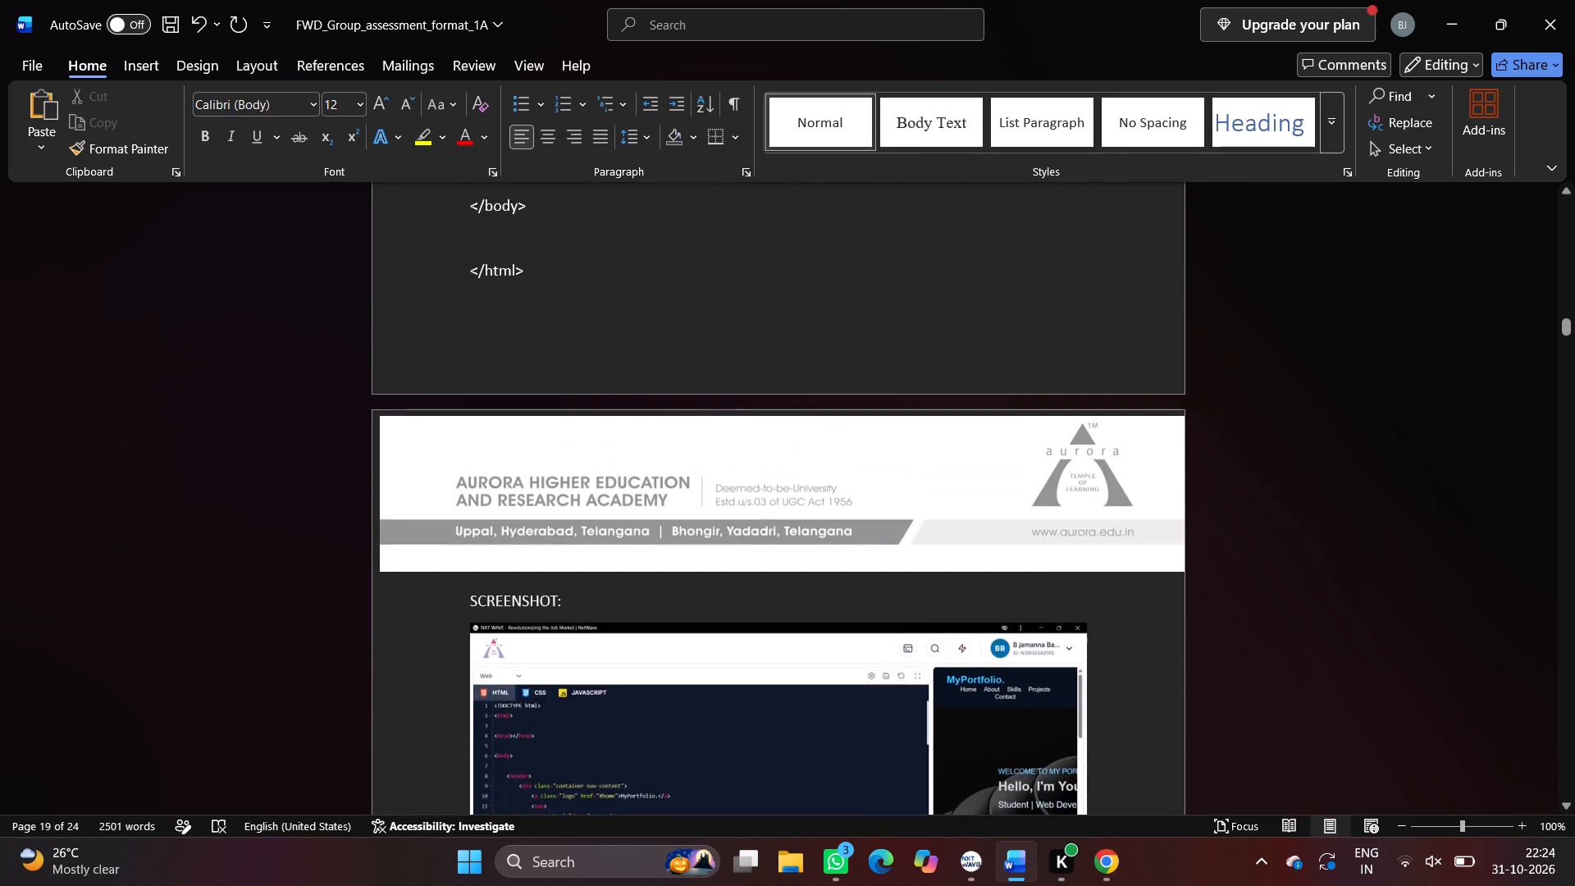
scroll(536, 380, "down", 5)
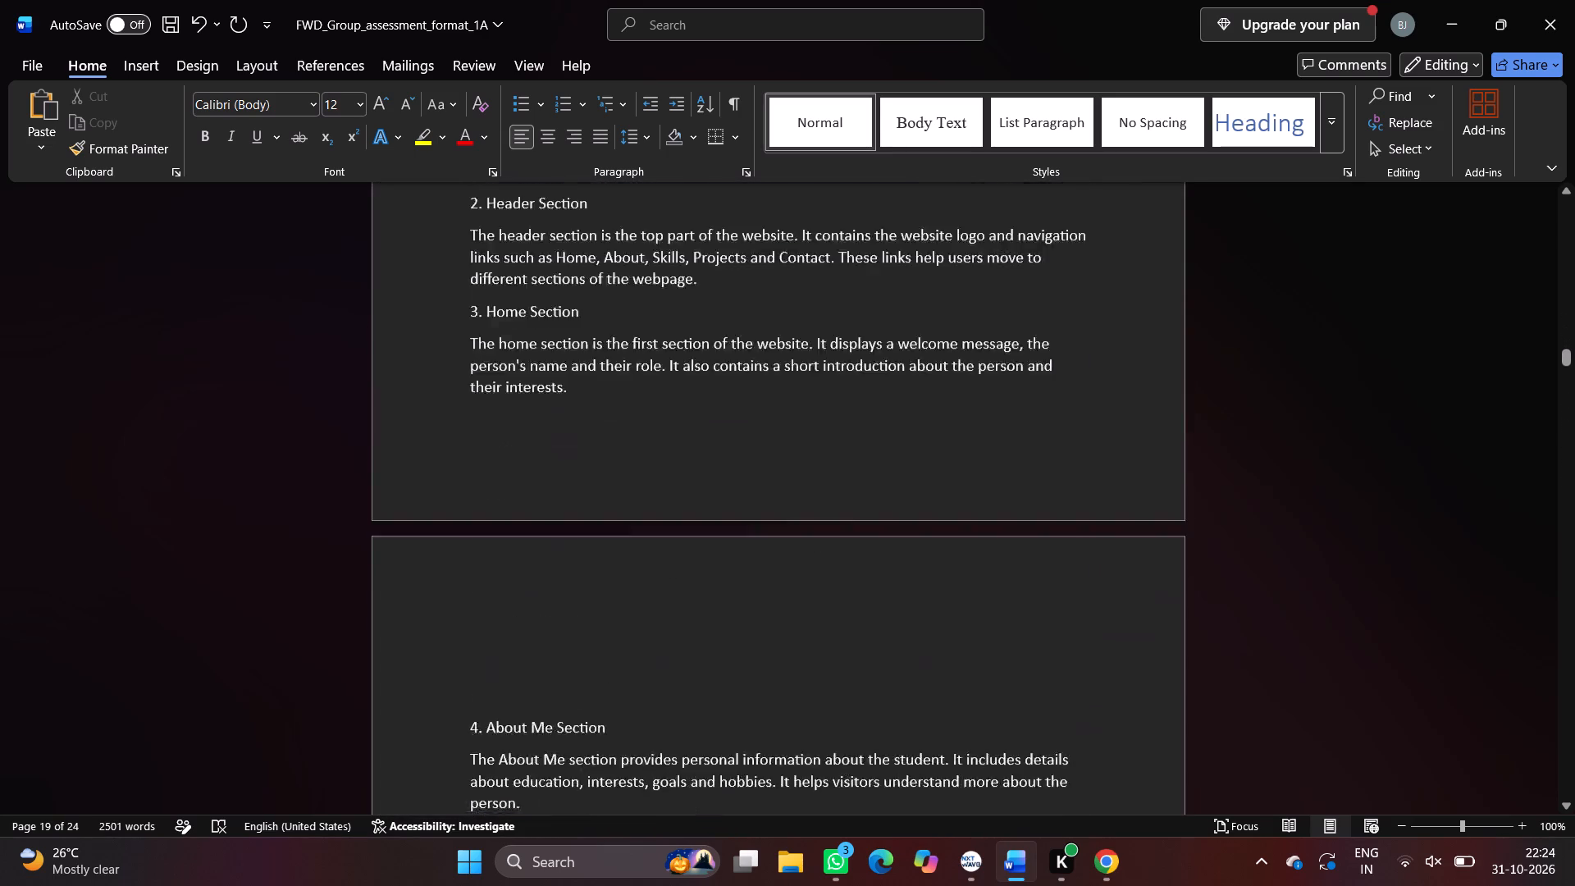
scroll(536, 380, "down", 13)
scroll(536, 380, "up", 1, "ctrl")
scroll(536, 380, "down", 2, "ctrl")
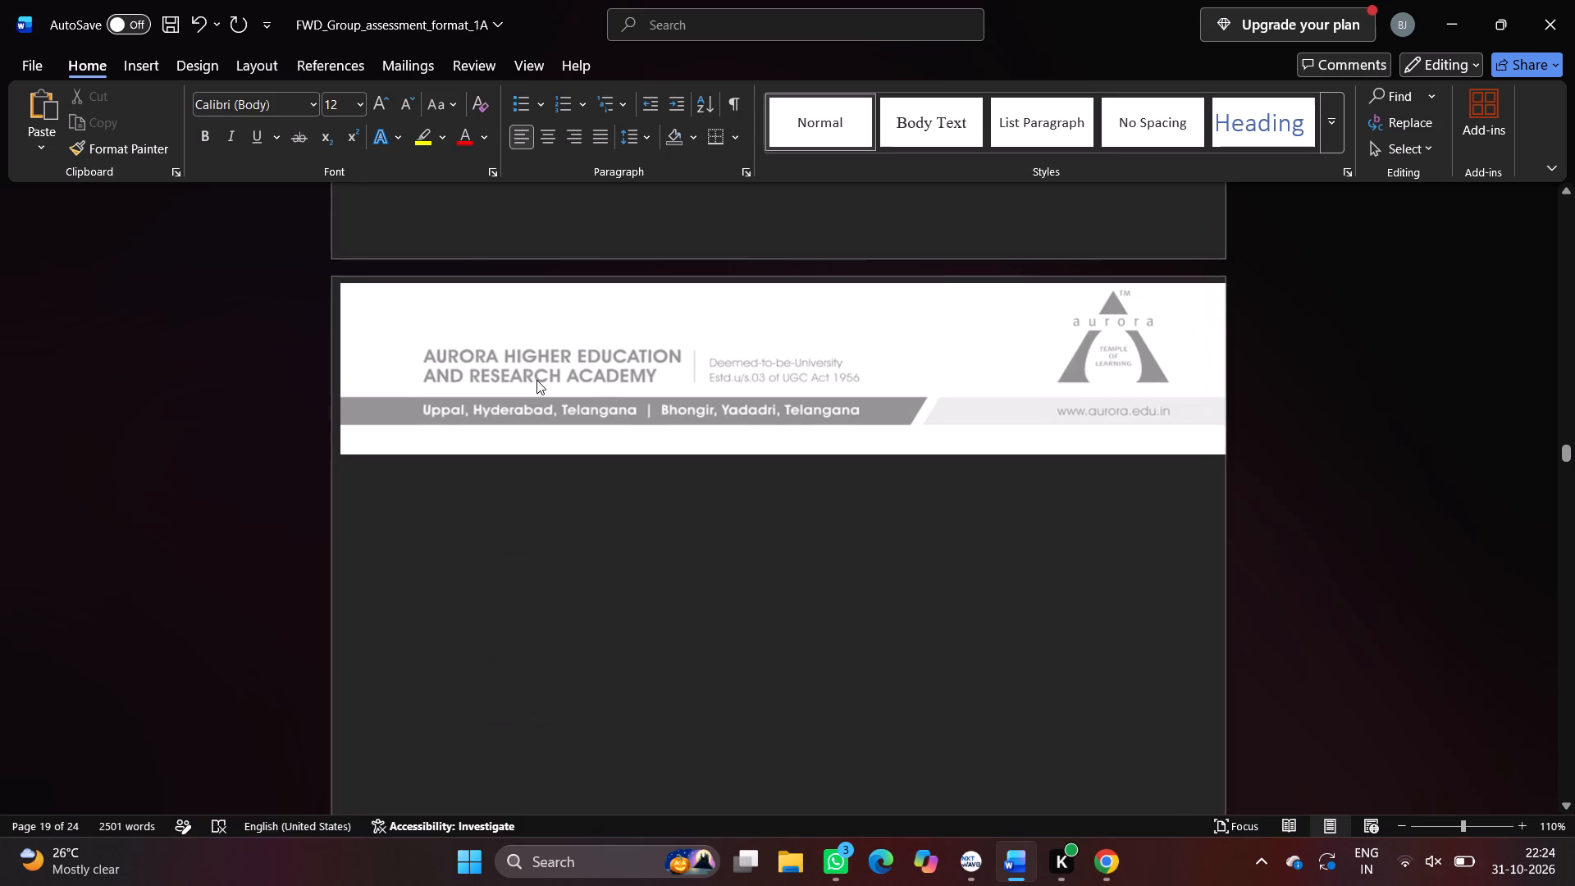
scroll(536, 380, "down", 1, "ctrl")
scroll(536, 380, "down", 10)
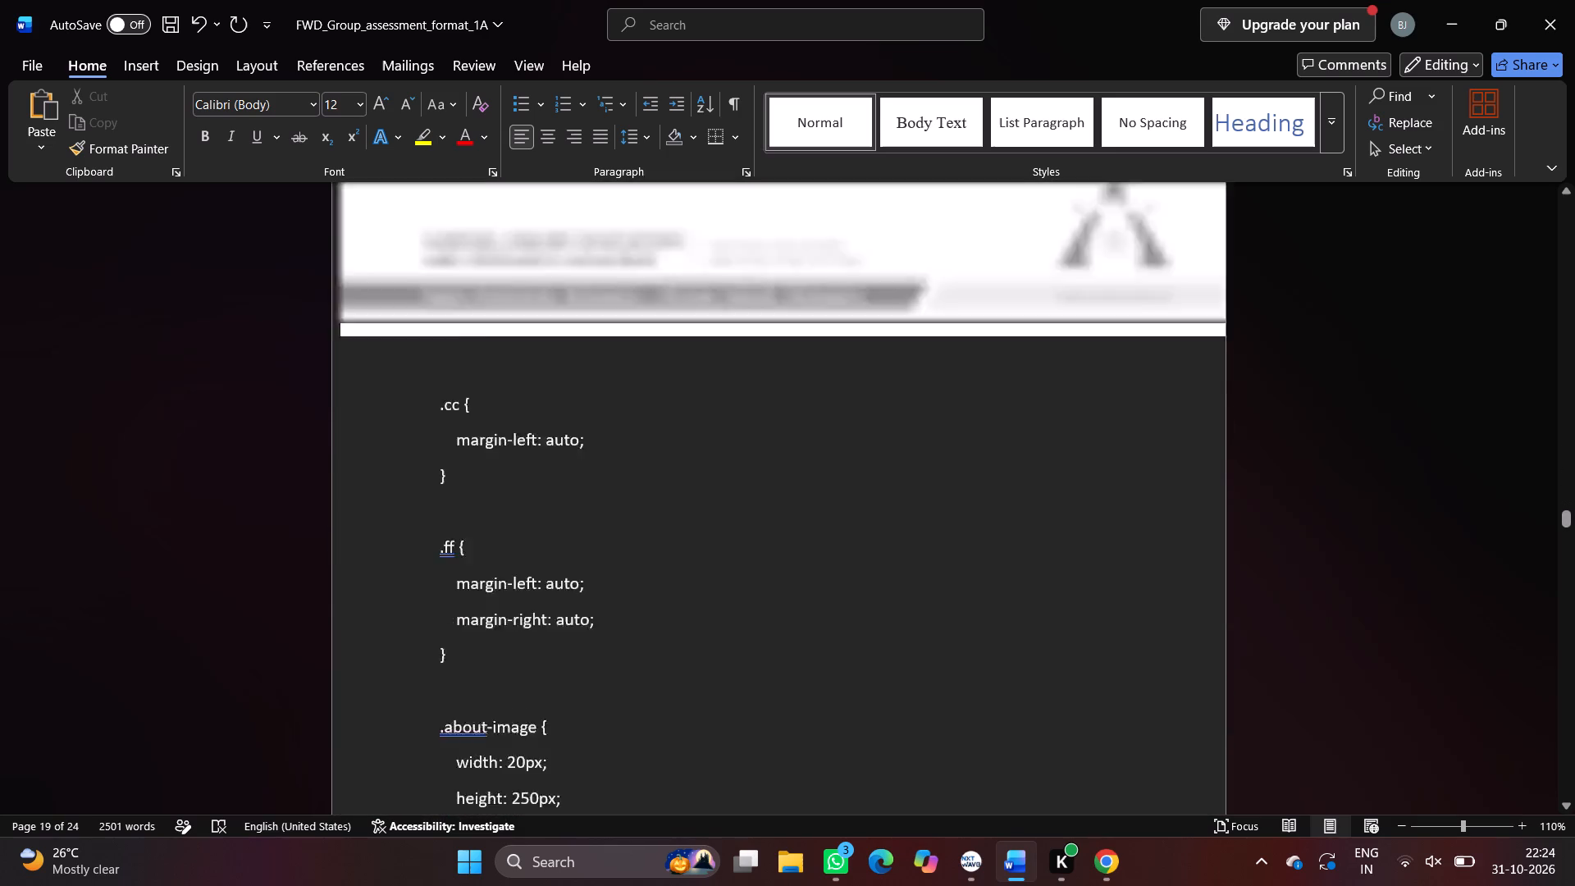
scroll(536, 380, "down", 4)
scroll(536, 380, "down", 4, "ctrl")
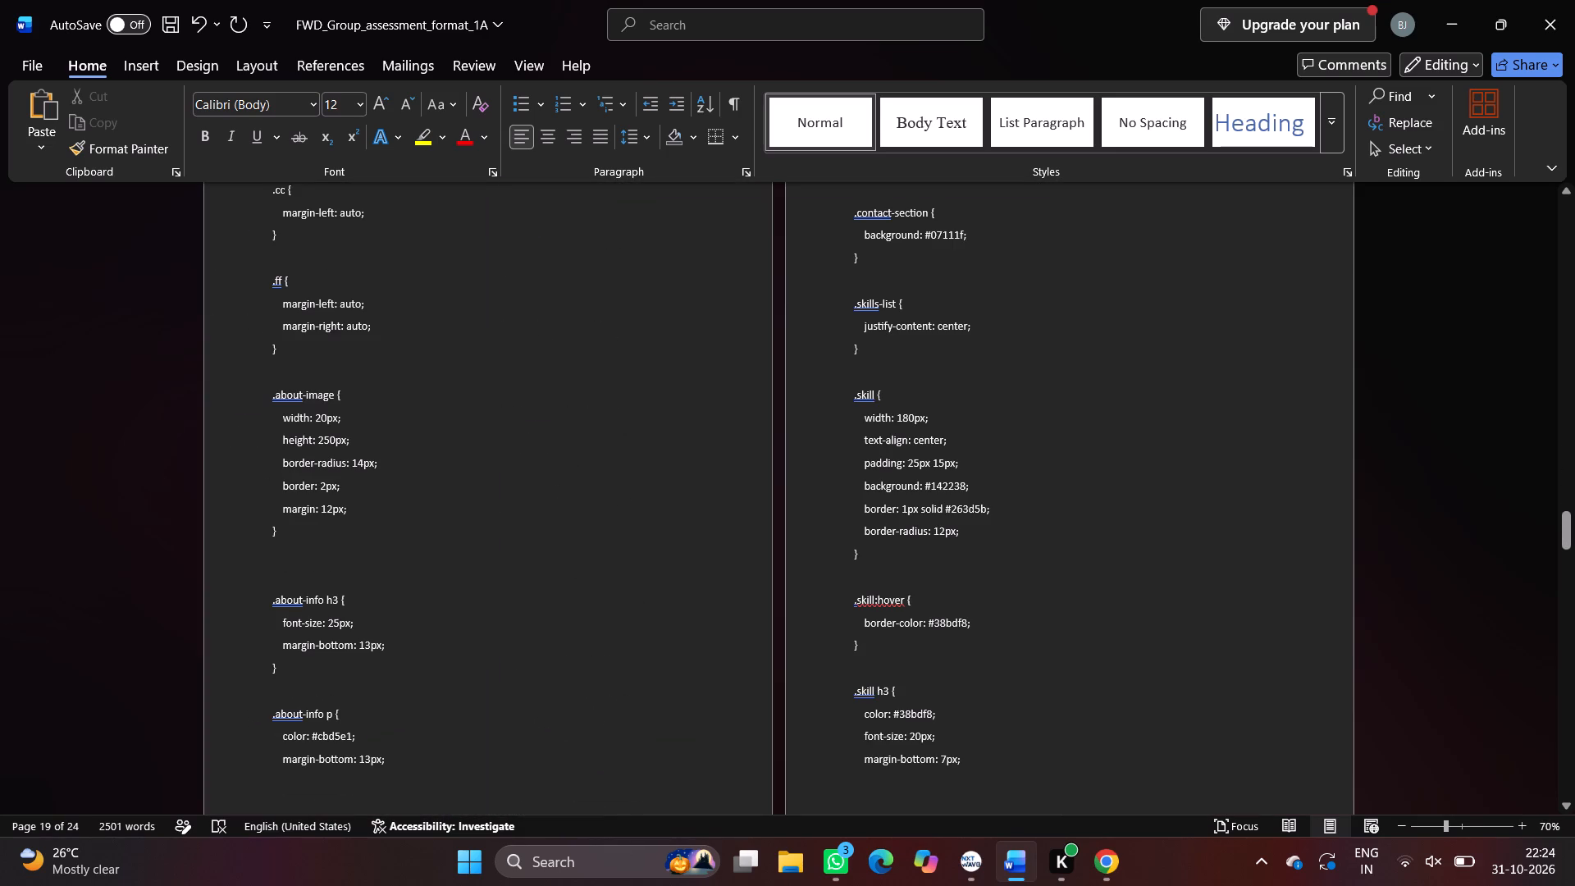
scroll(618, 376, "left", 1)
scroll(611, 382, "up", 2, "ctrl")
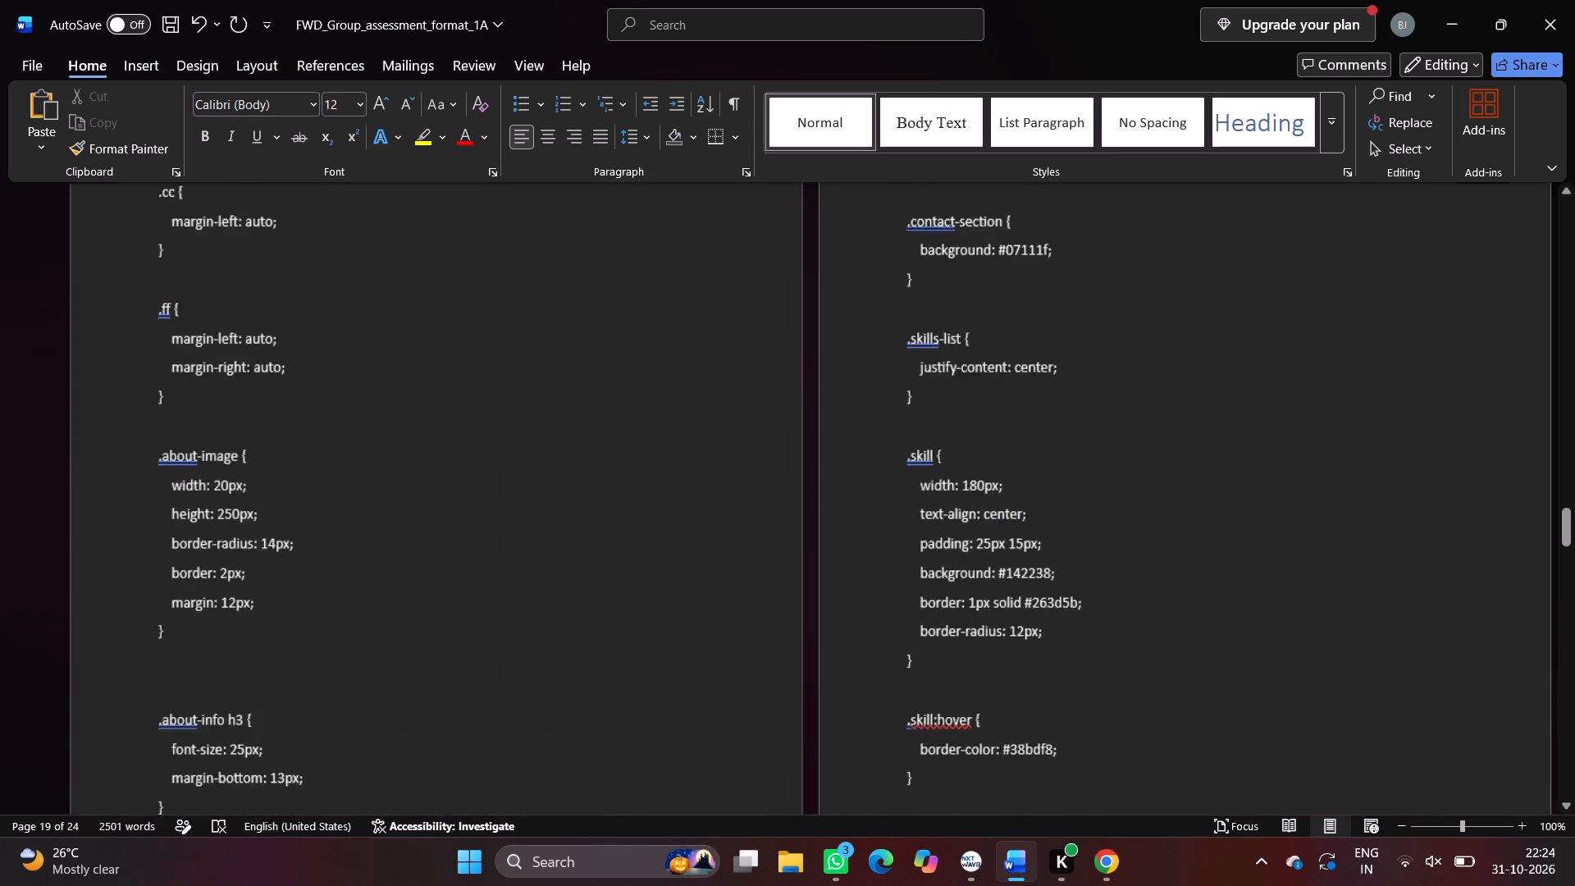
scroll(611, 382, "up", 4, "ctrl")
scroll(554, 400, "down", 3)
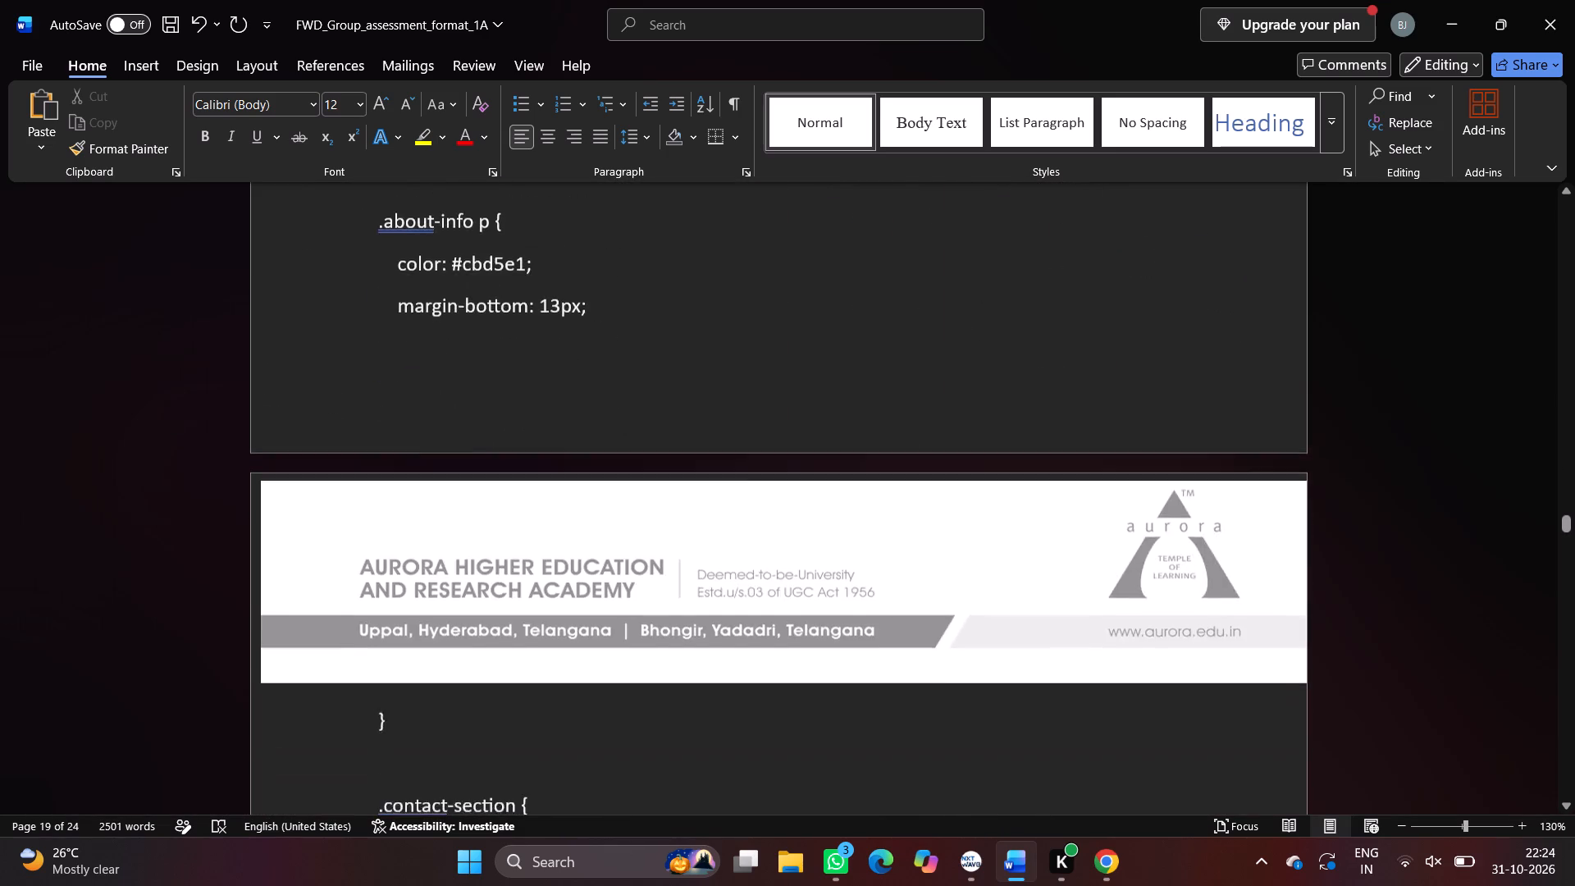
scroll(554, 400, "down", 11)
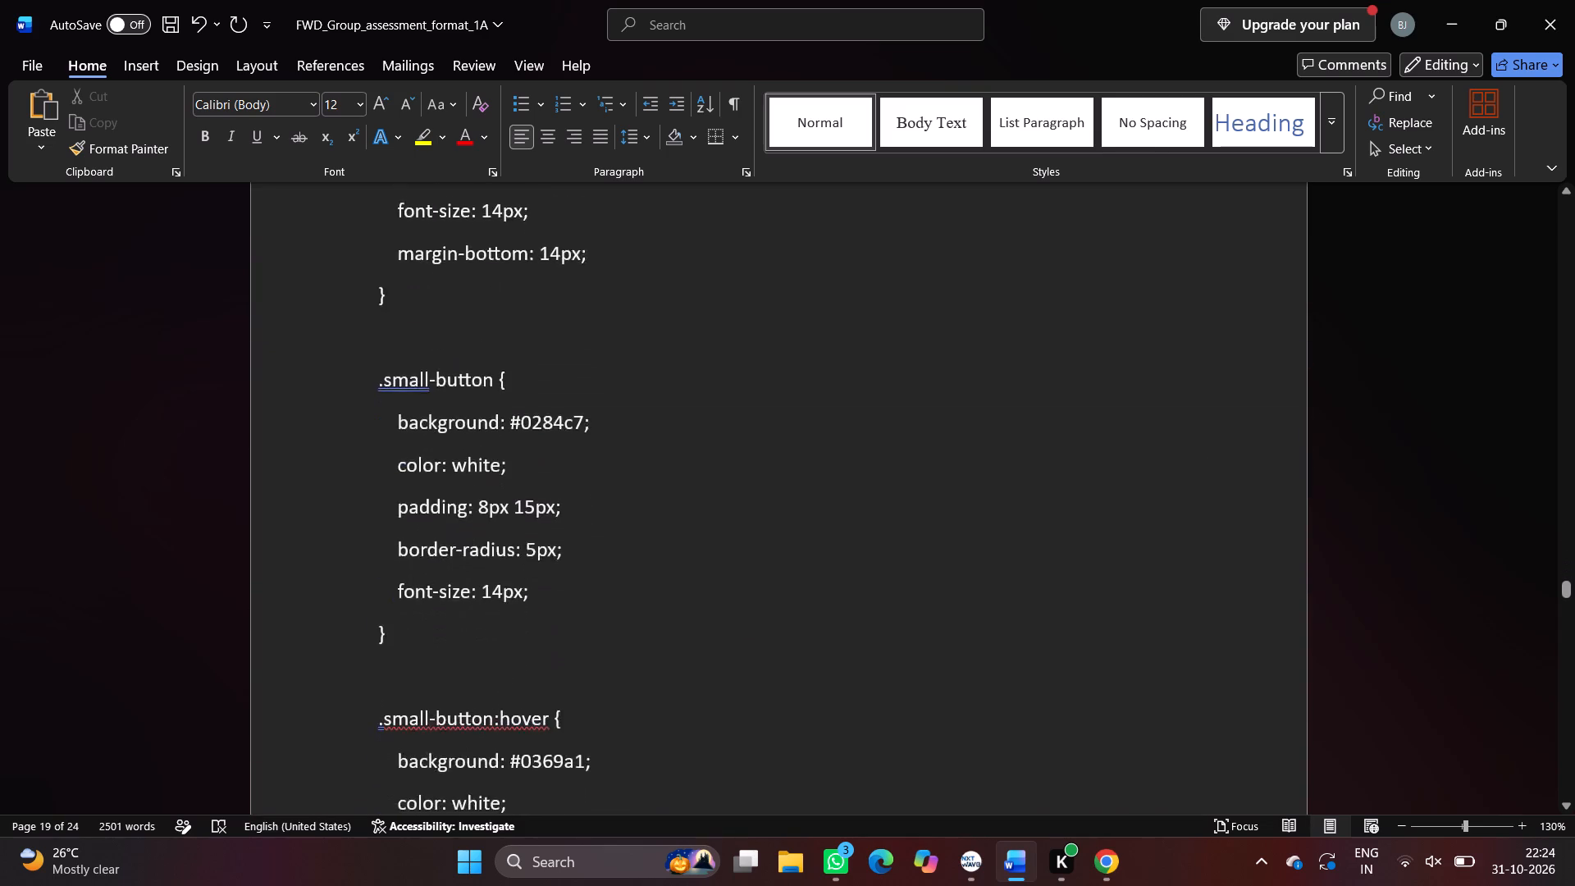
scroll(554, 400, "down", 9)
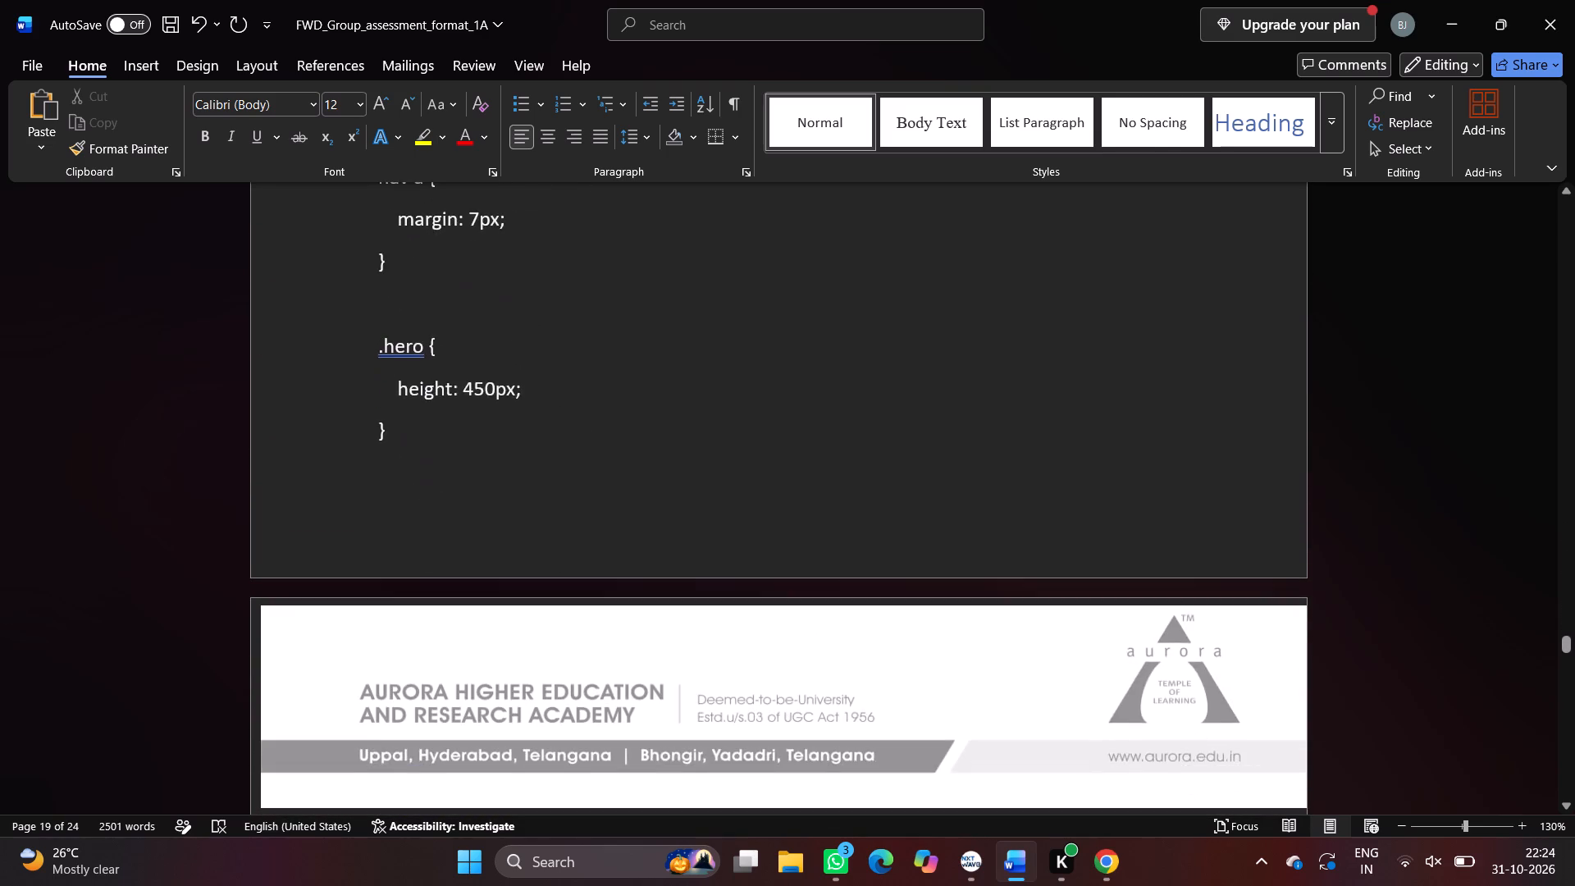
scroll(554, 400, "down", 3)
scroll(554, 400, "up", 1)
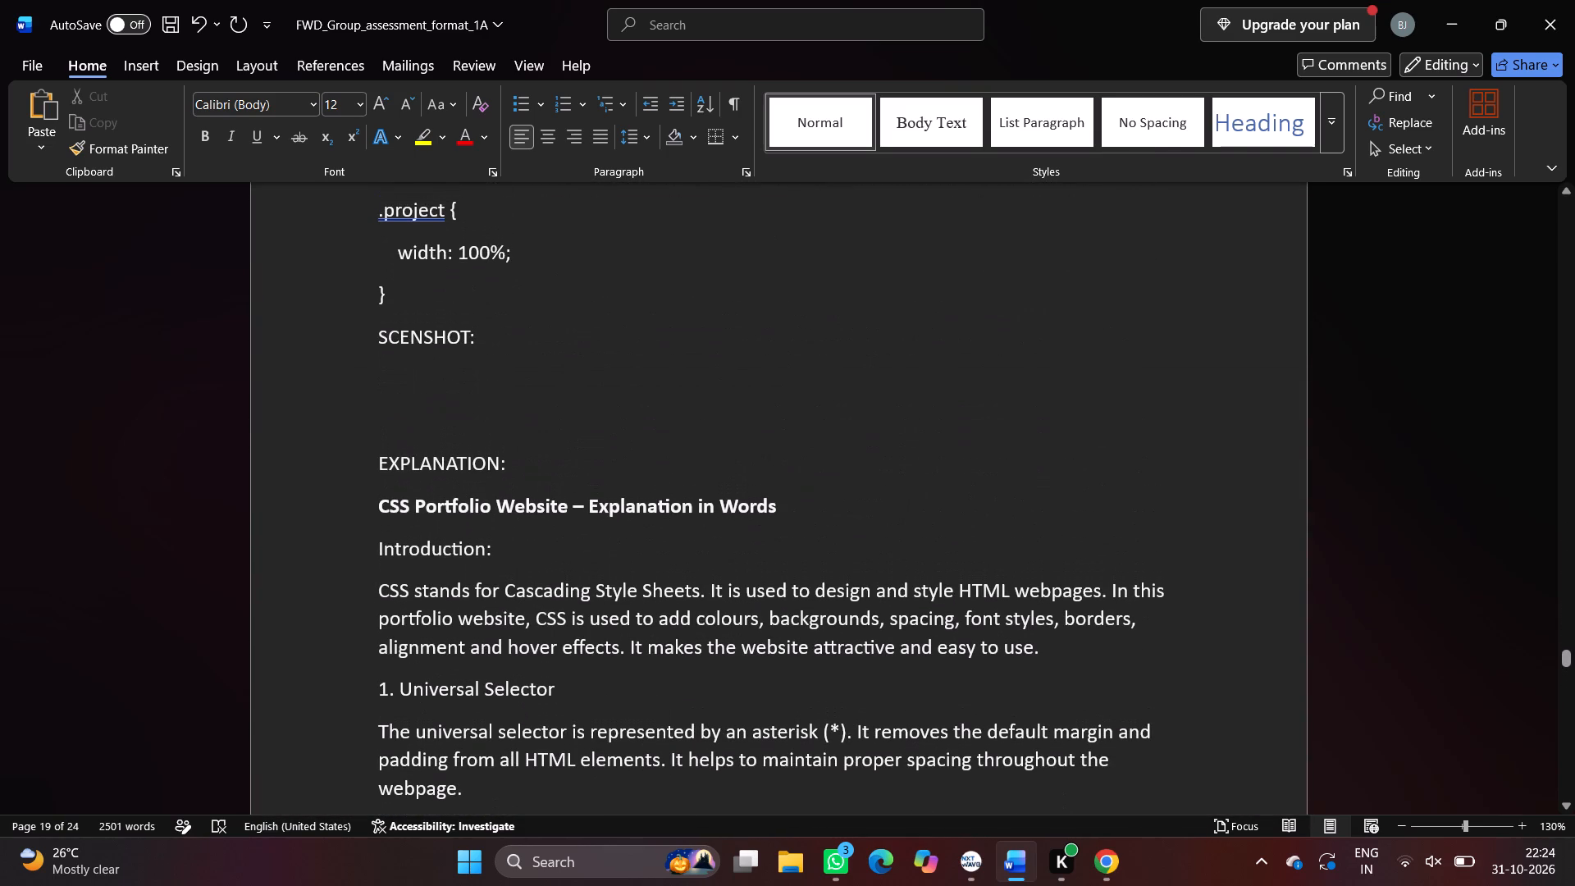
Correct the misspelled heading below the last CSS rule to "SCREENSHOT:" and add another new line beneath it.
left_click(409, 337)
key("BackSpace")
key("BackSpace")
type("CREE")
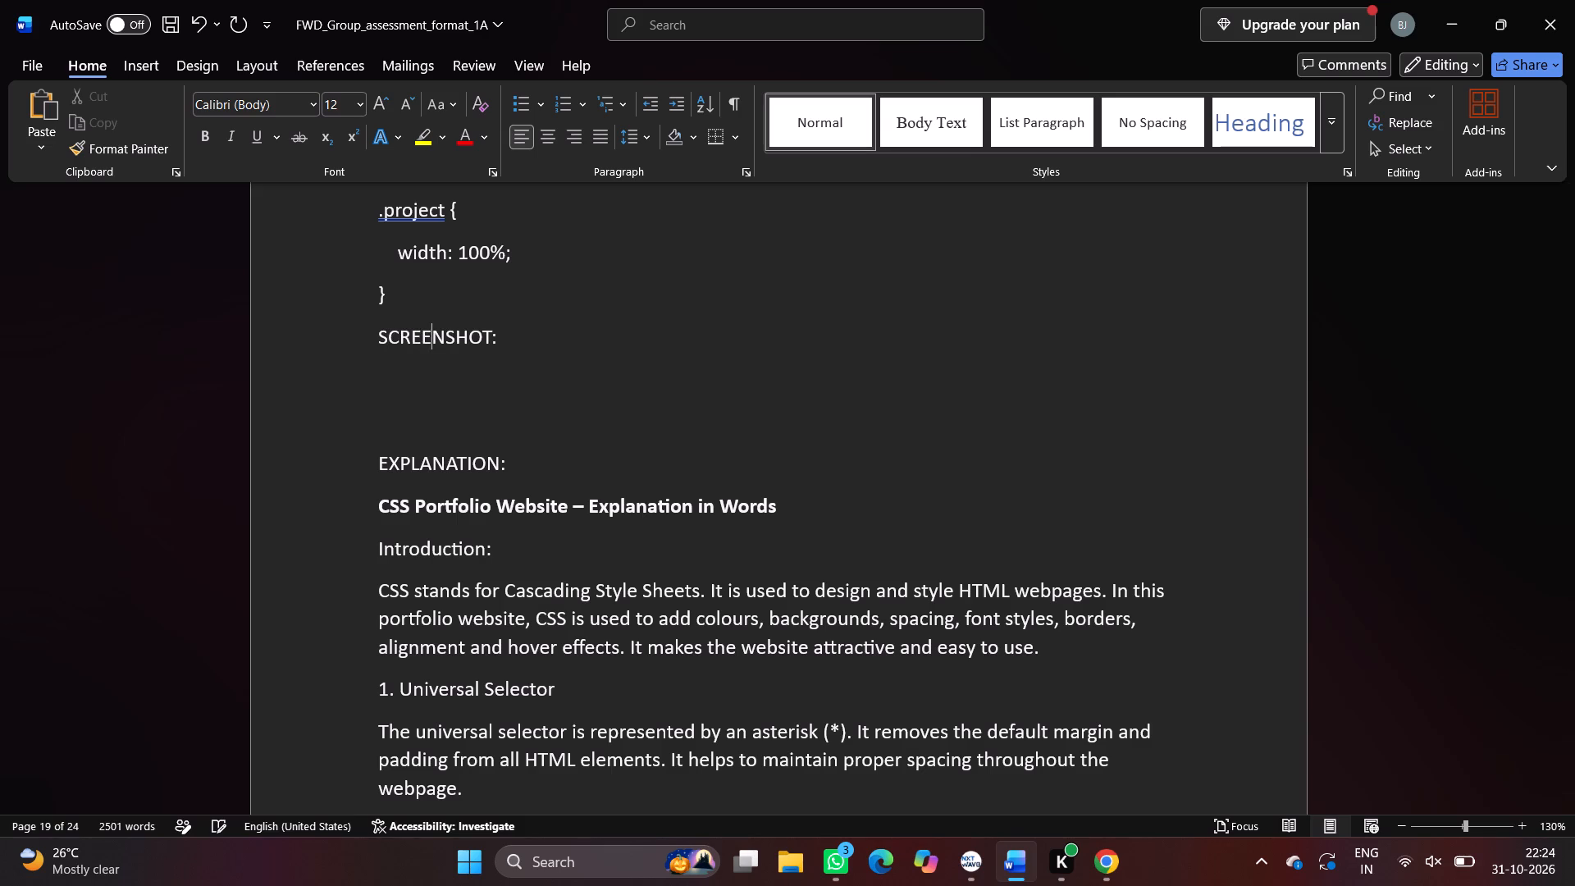
left_click(521, 326)
key("Return")
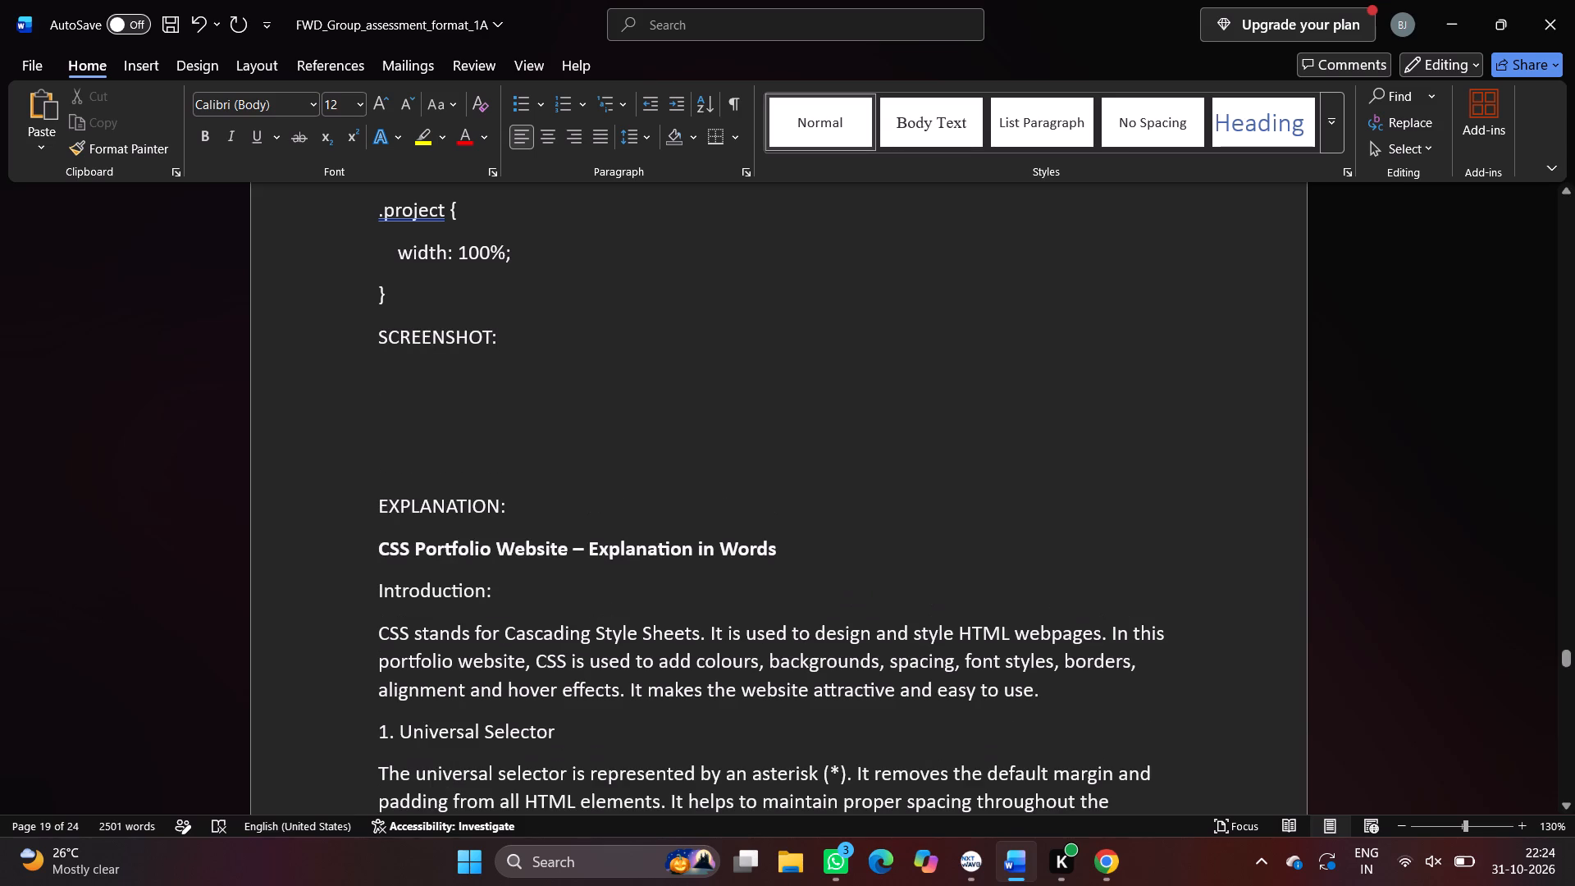
Switch to the NxtWave playground and show the CSS code from its first line in the expanded editor beside the portfolio preview.
left_click(967, 860)
left_click(159, 182)
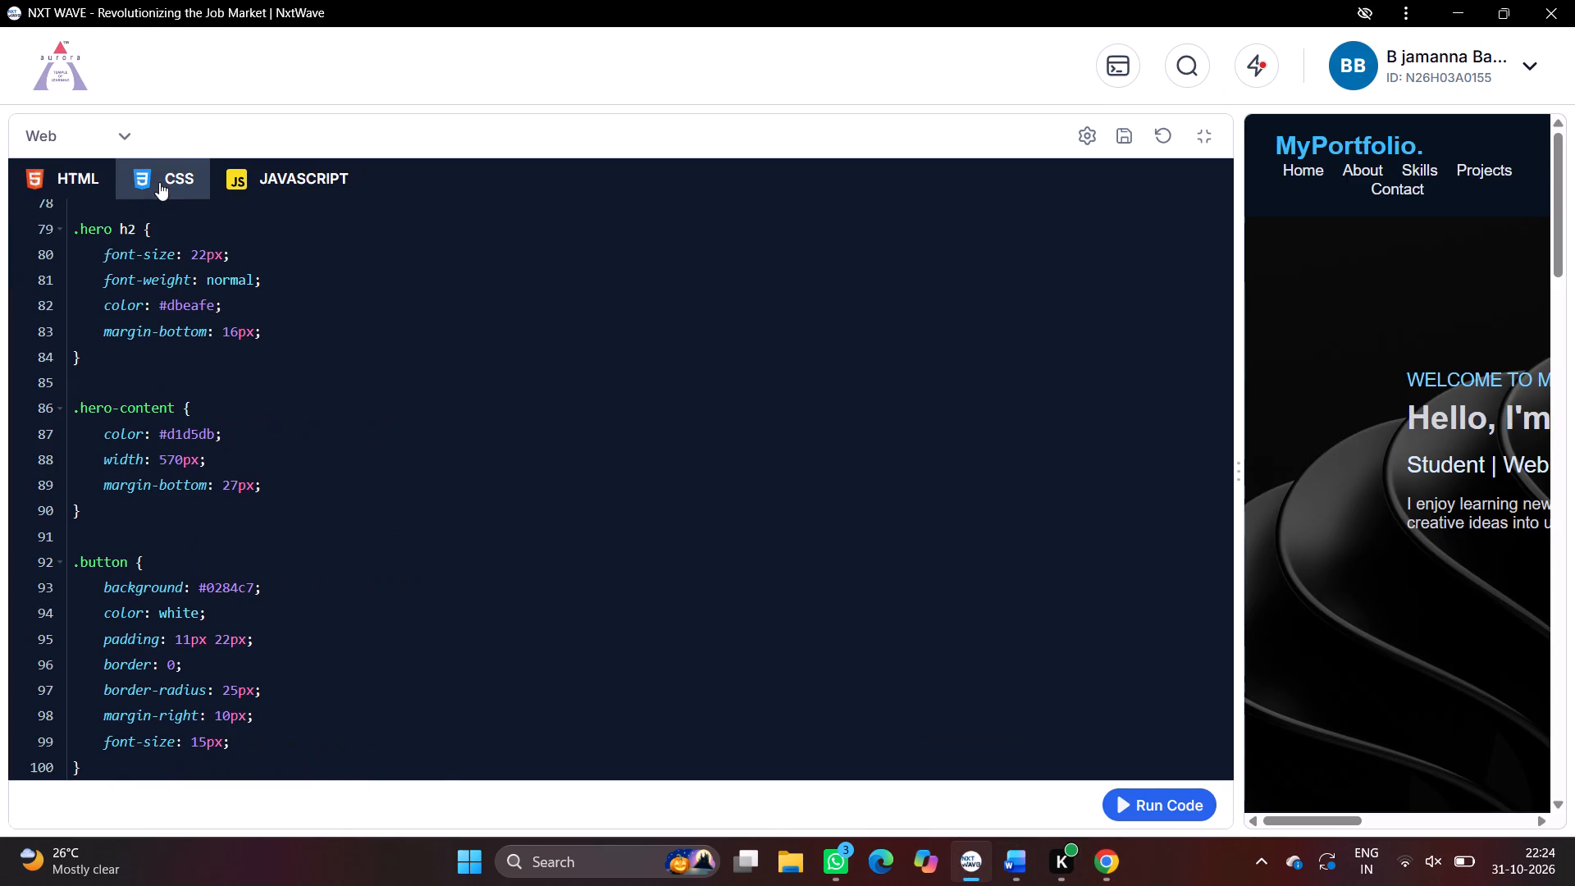
scroll(248, 412, "up", 10)
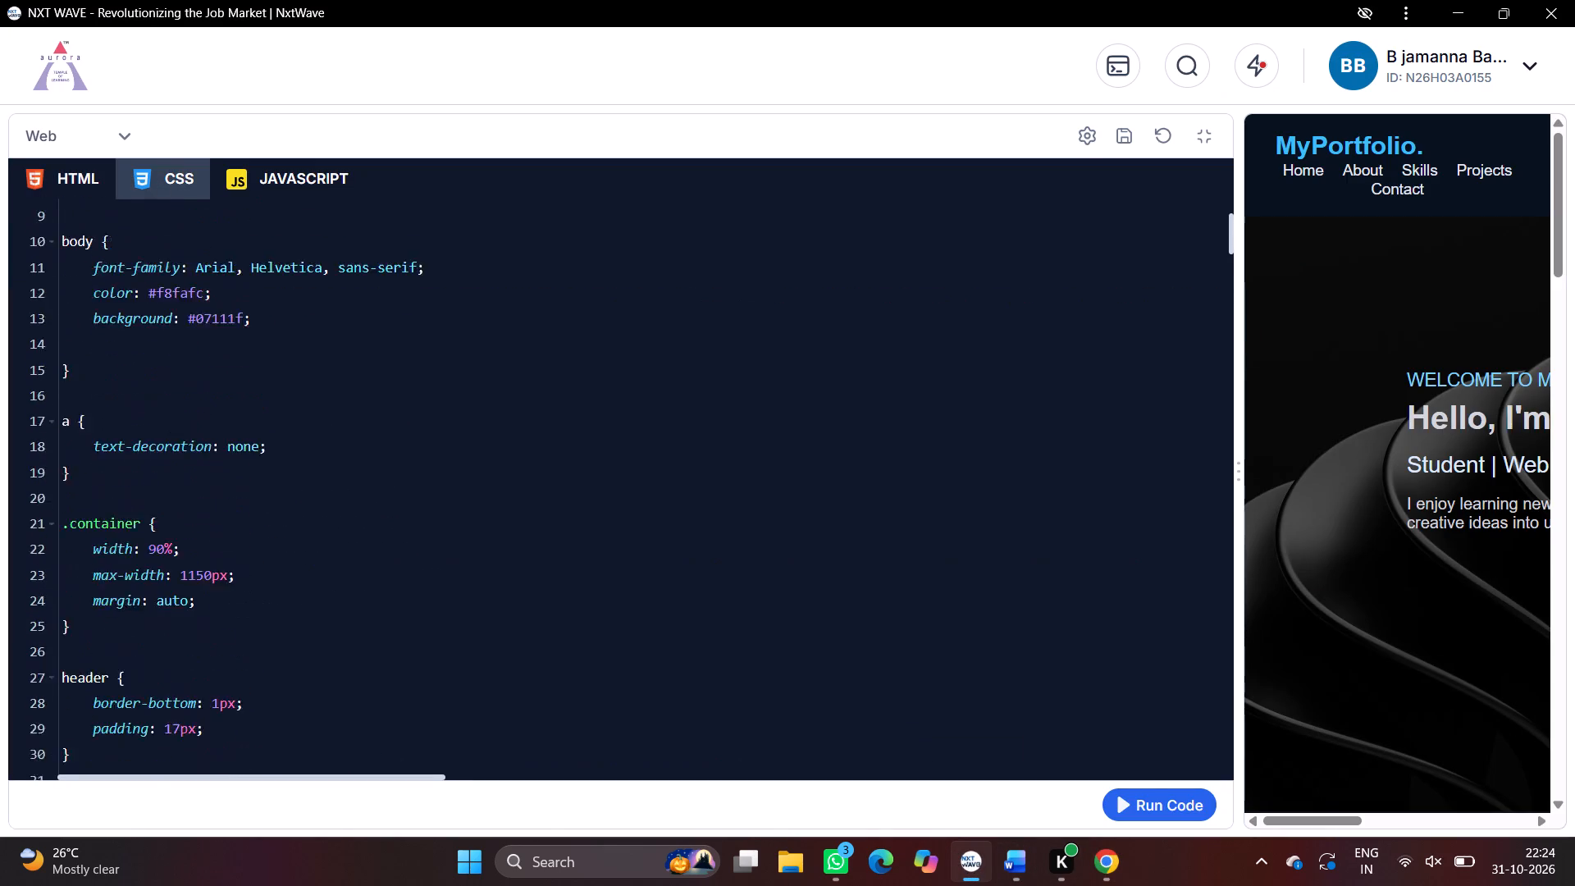
scroll(248, 412, "up", 3)
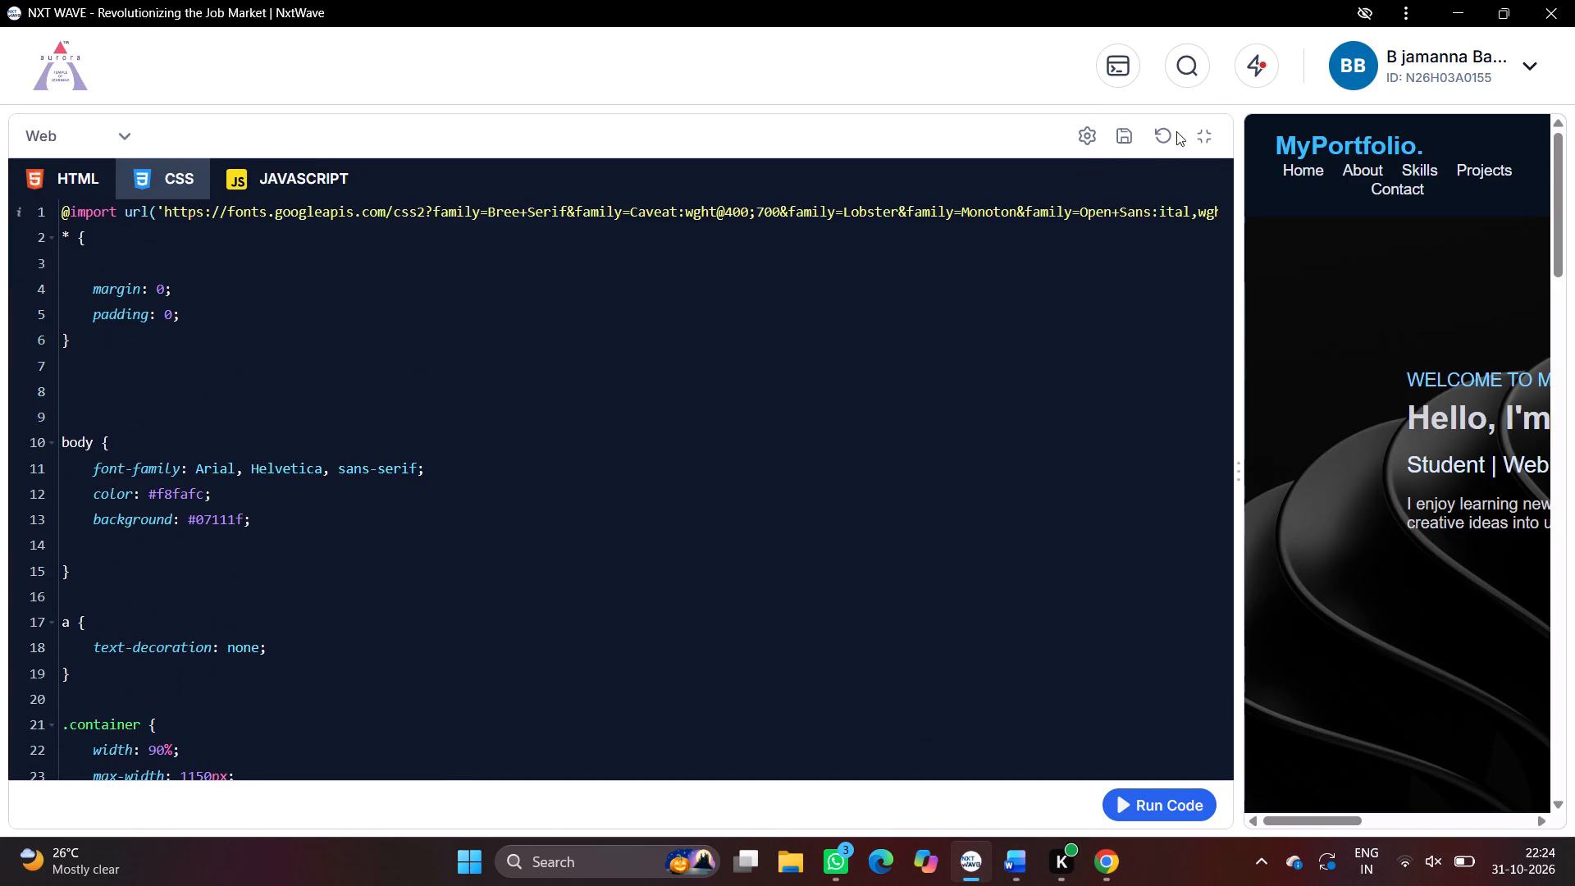
left_click(1199, 138)
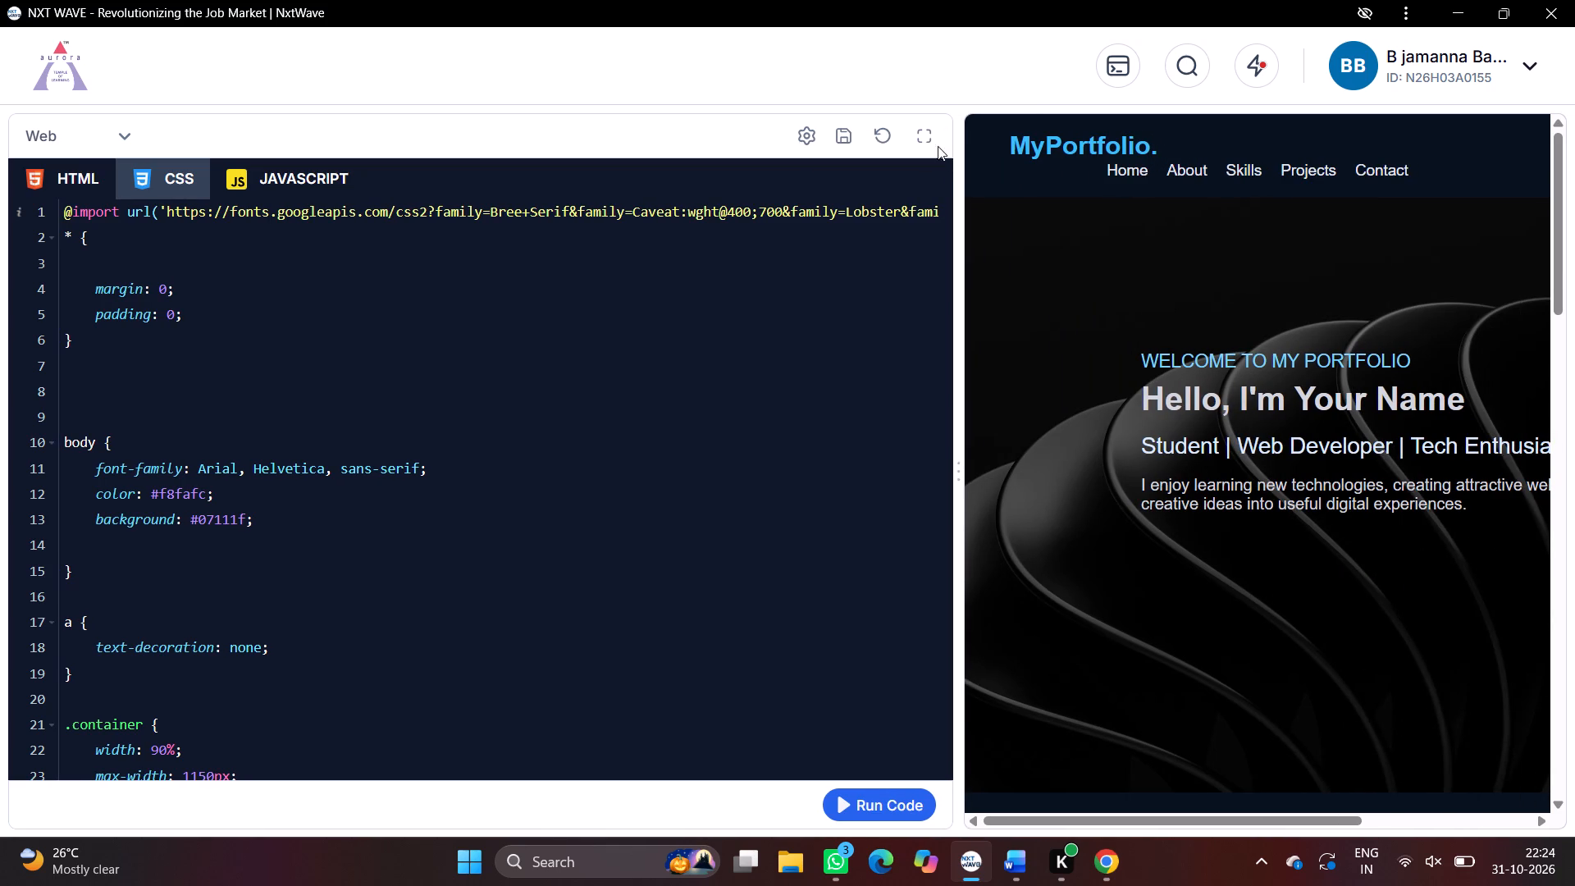
left_click(922, 138)
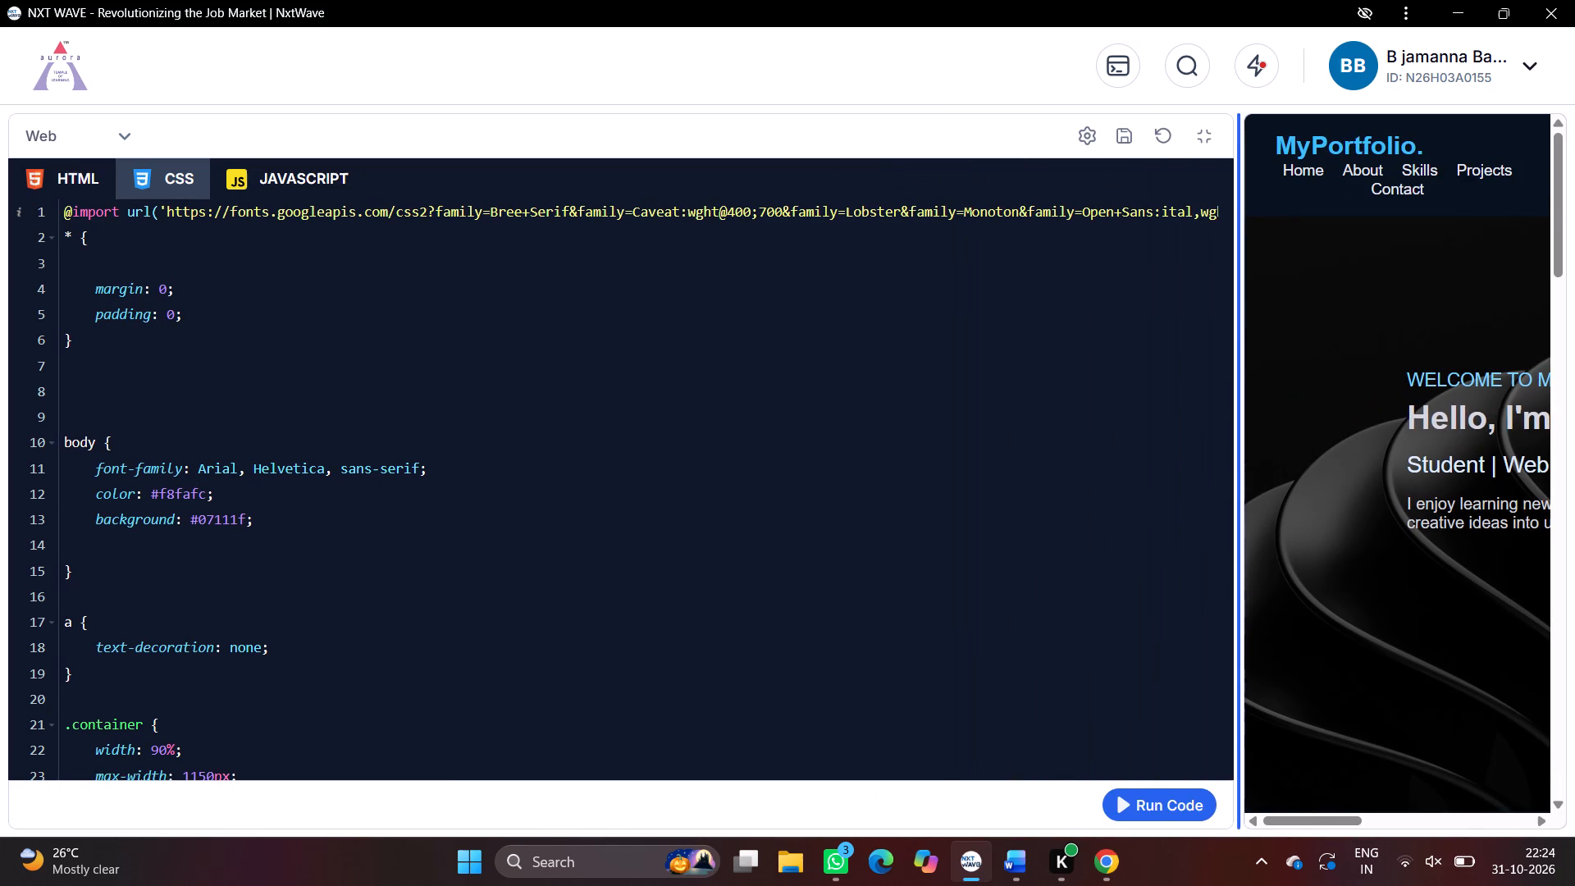
Capture a full-screen screenshot of the playground's CSS code from its first line and paste it under the SCREENSHOT: heading in Word.
left_click_drag(1235, 340, 1445, 317)
scroll(610, 424, "left", 1)
scroll(597, 432, "right", 8)
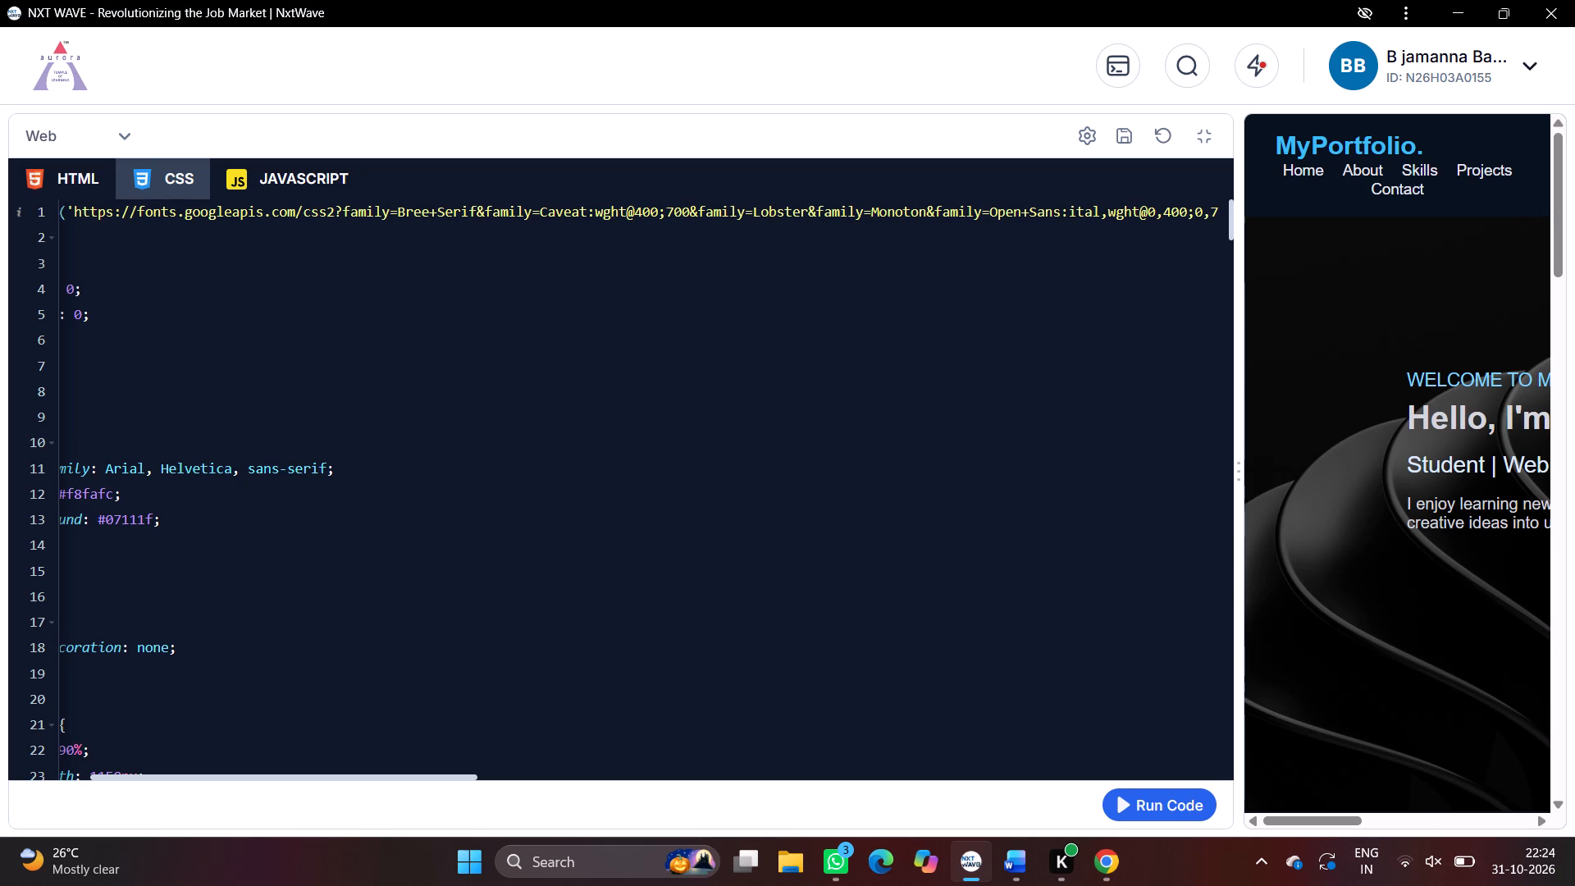
scroll(318, 497, "down", 1)
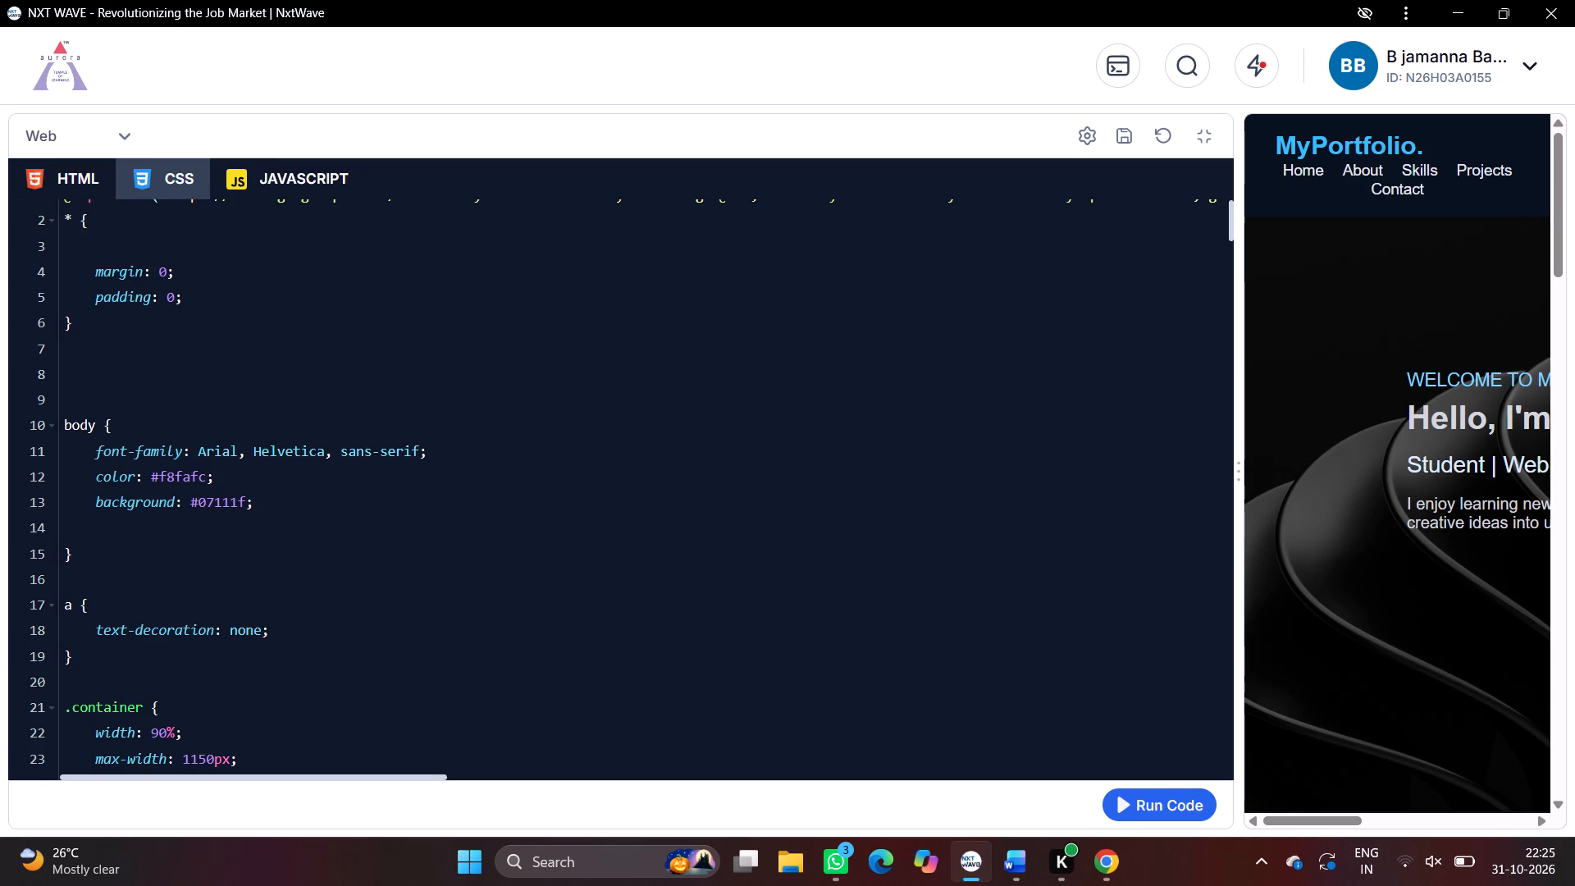
scroll(365, 543, "up", 1)
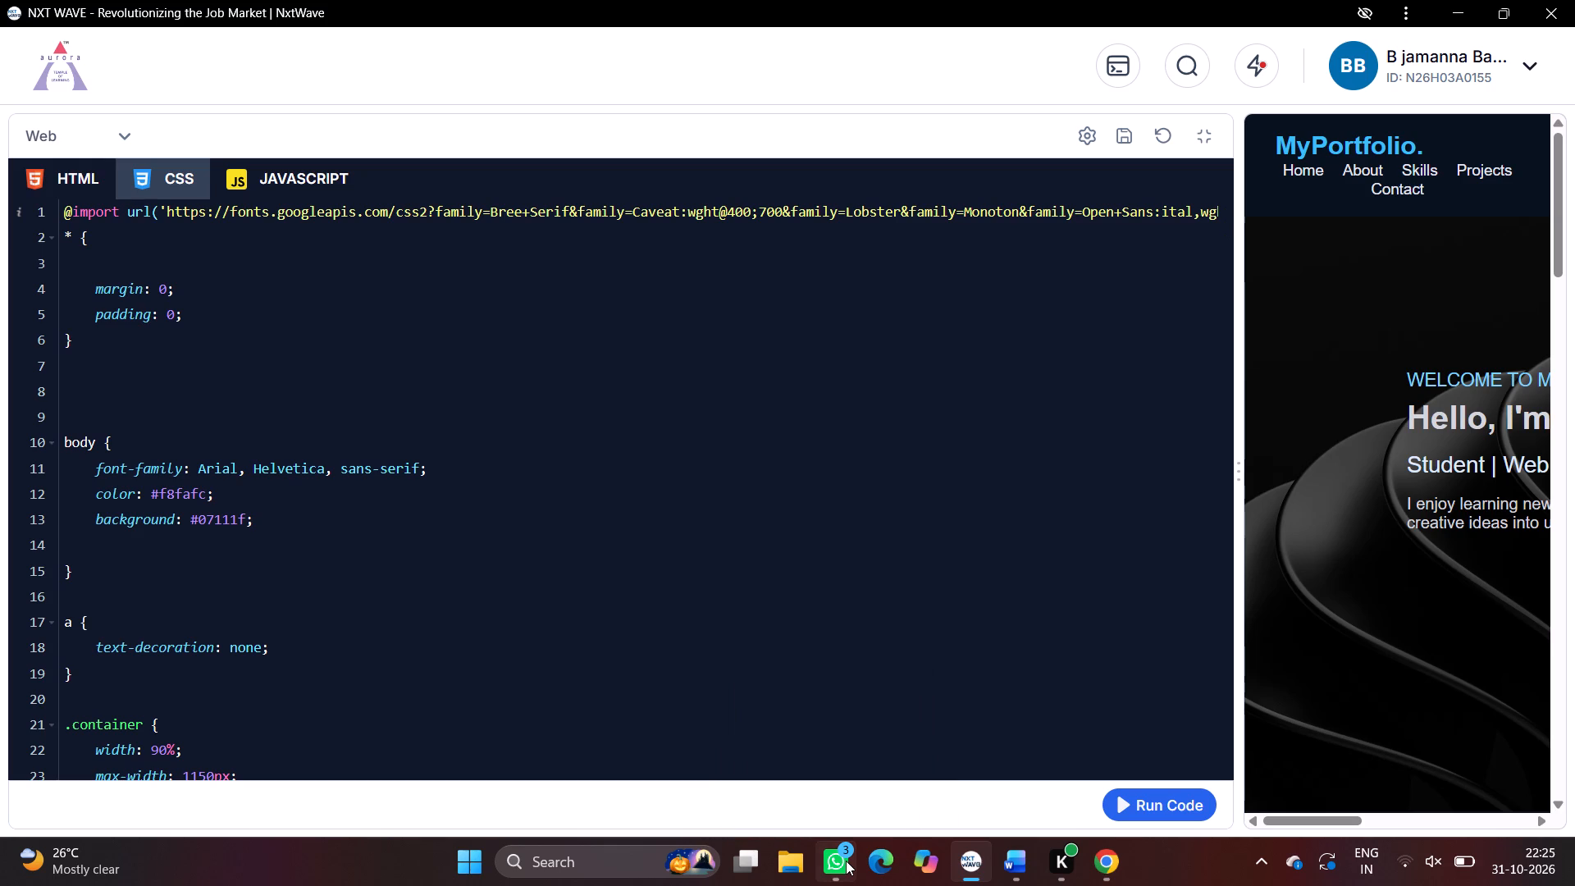
key("shift+super+s")
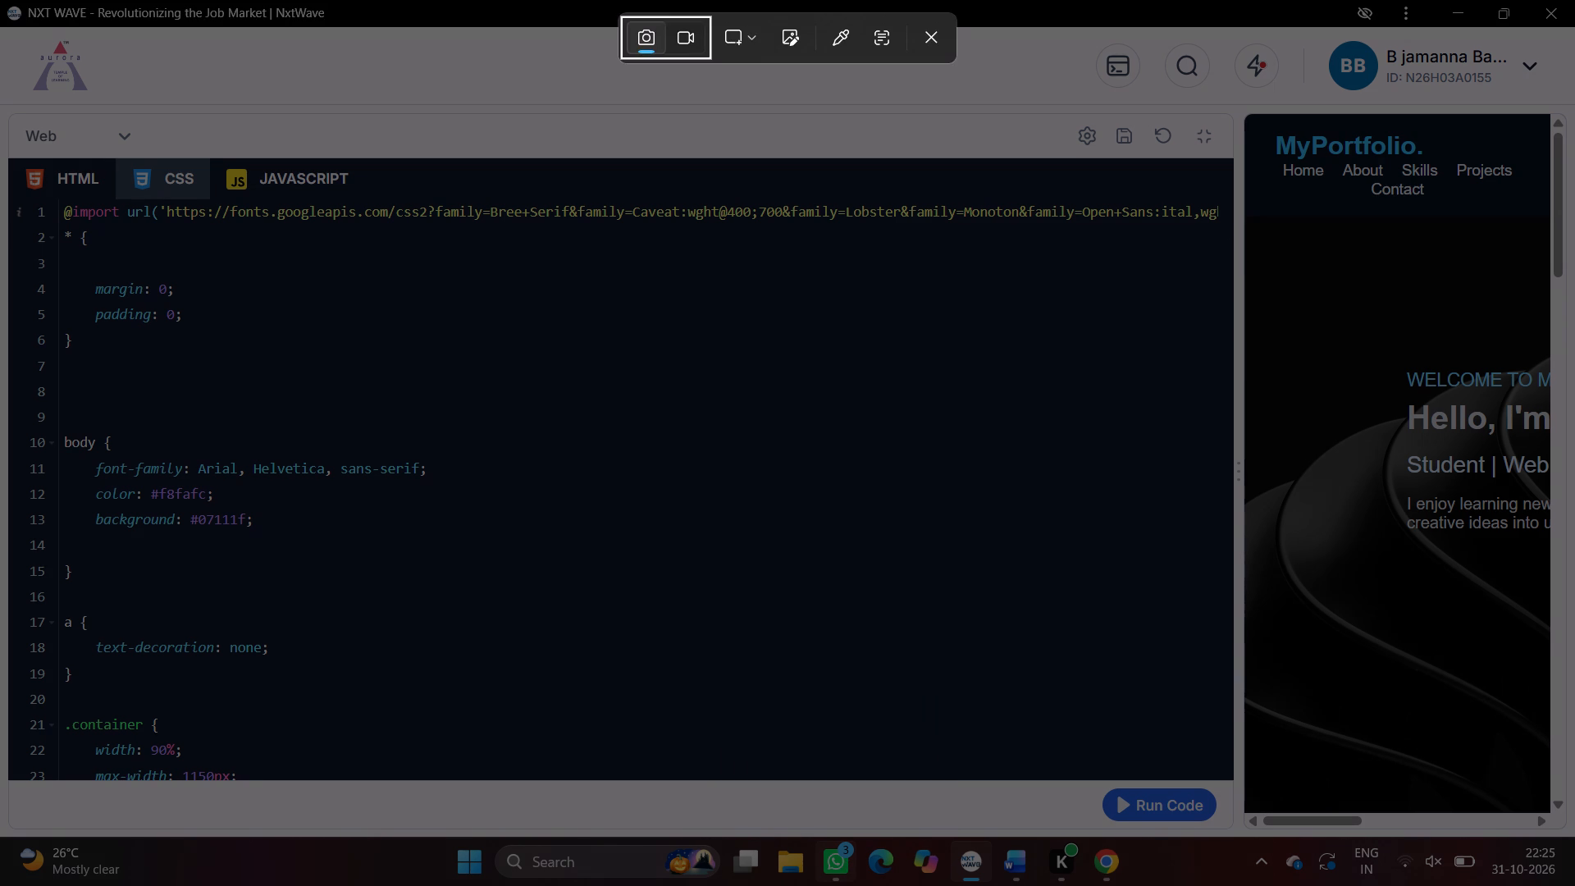
left_click(755, 30)
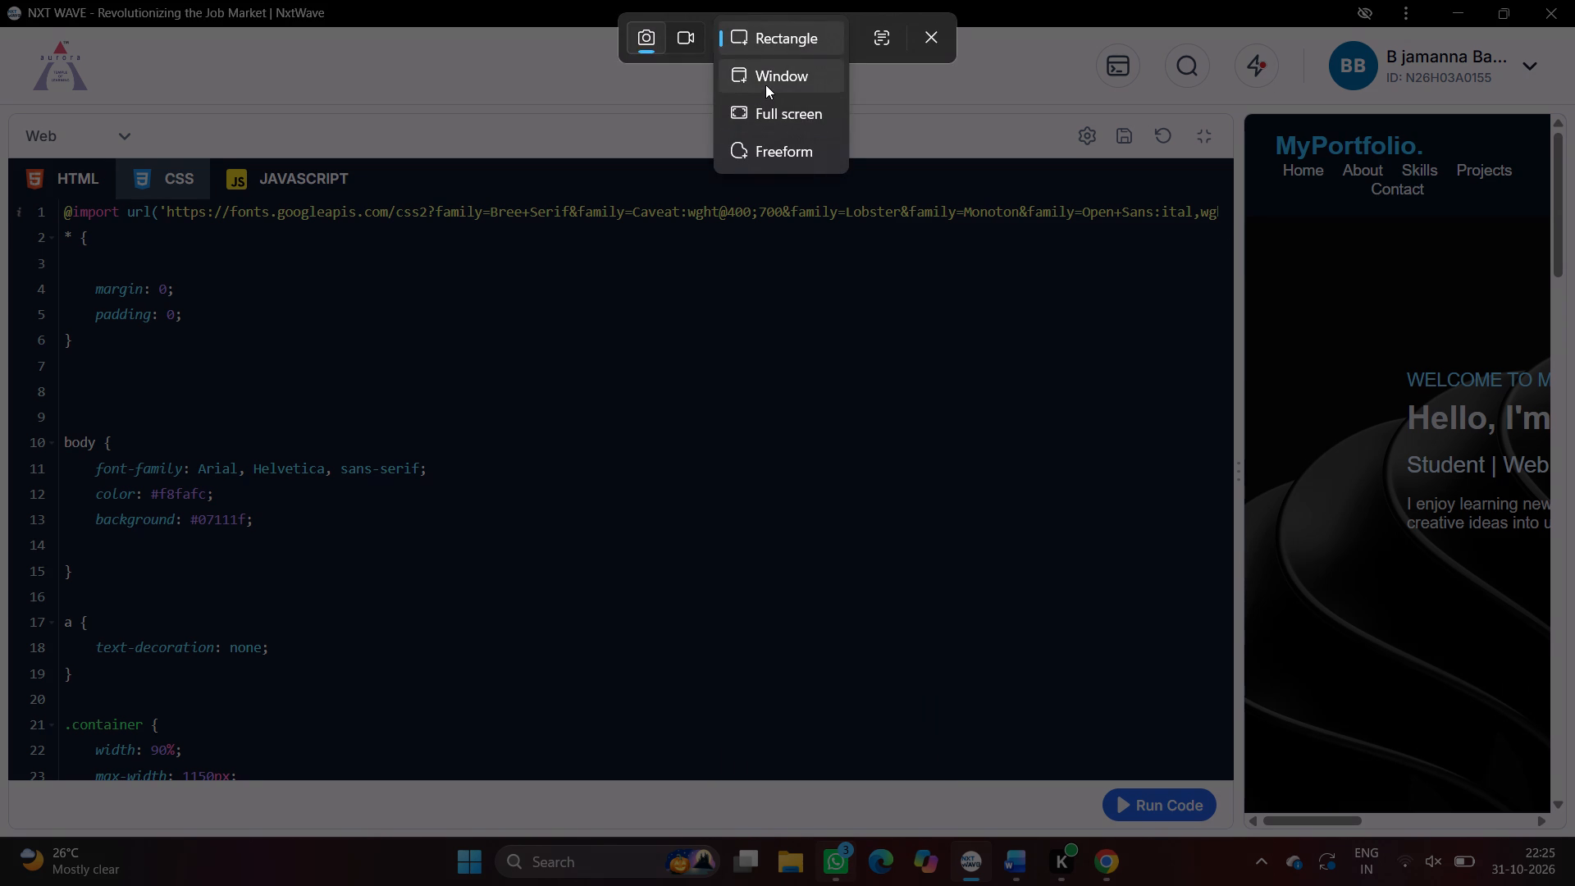
left_click(769, 122)
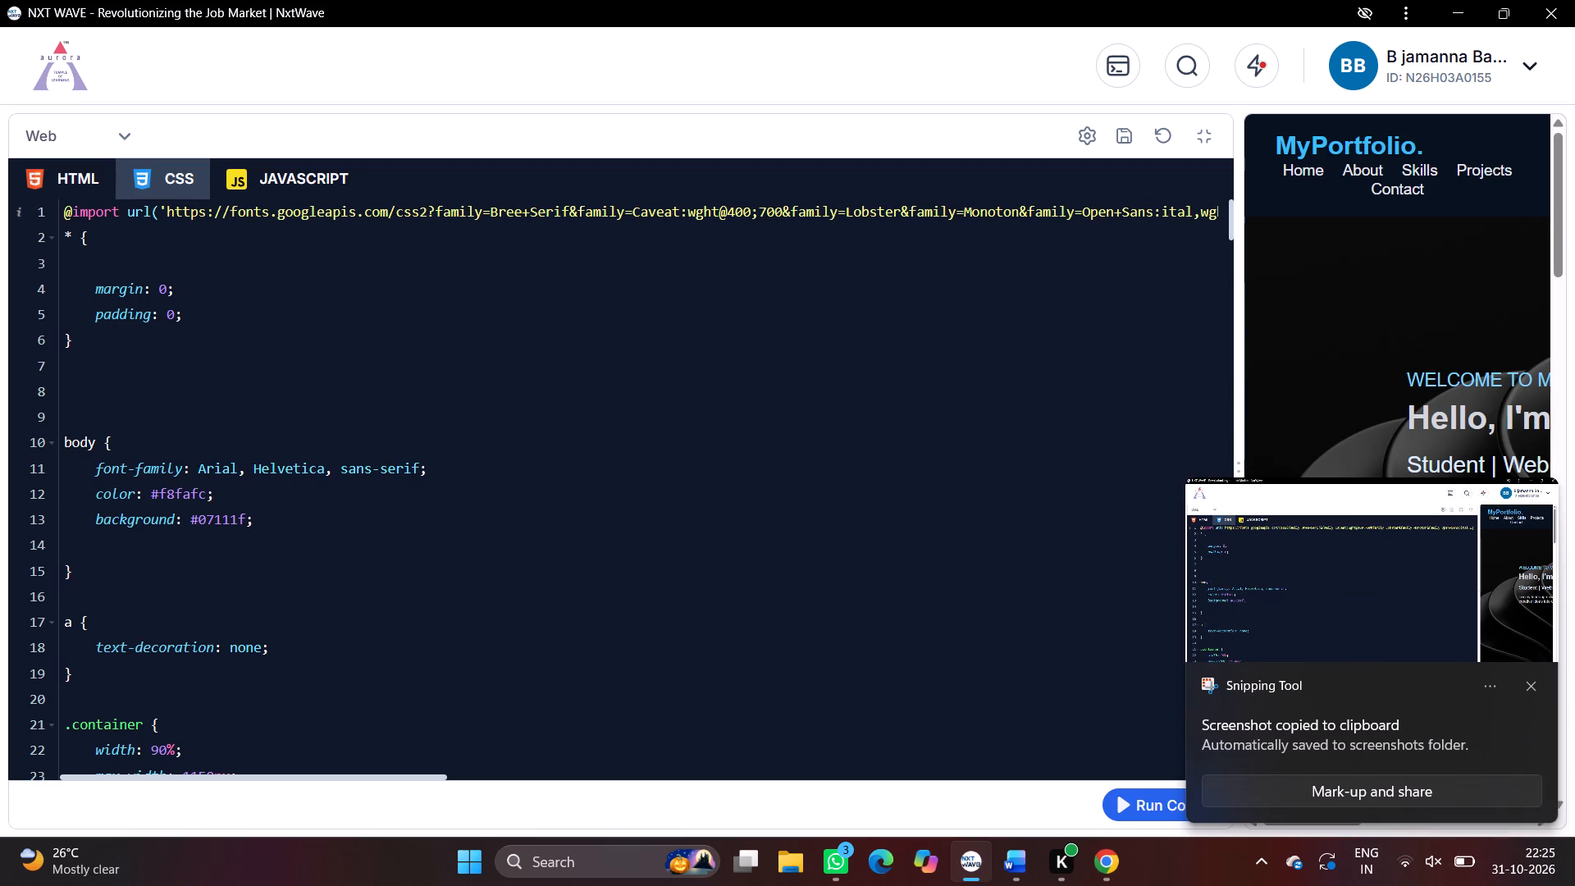
left_click(1014, 860)
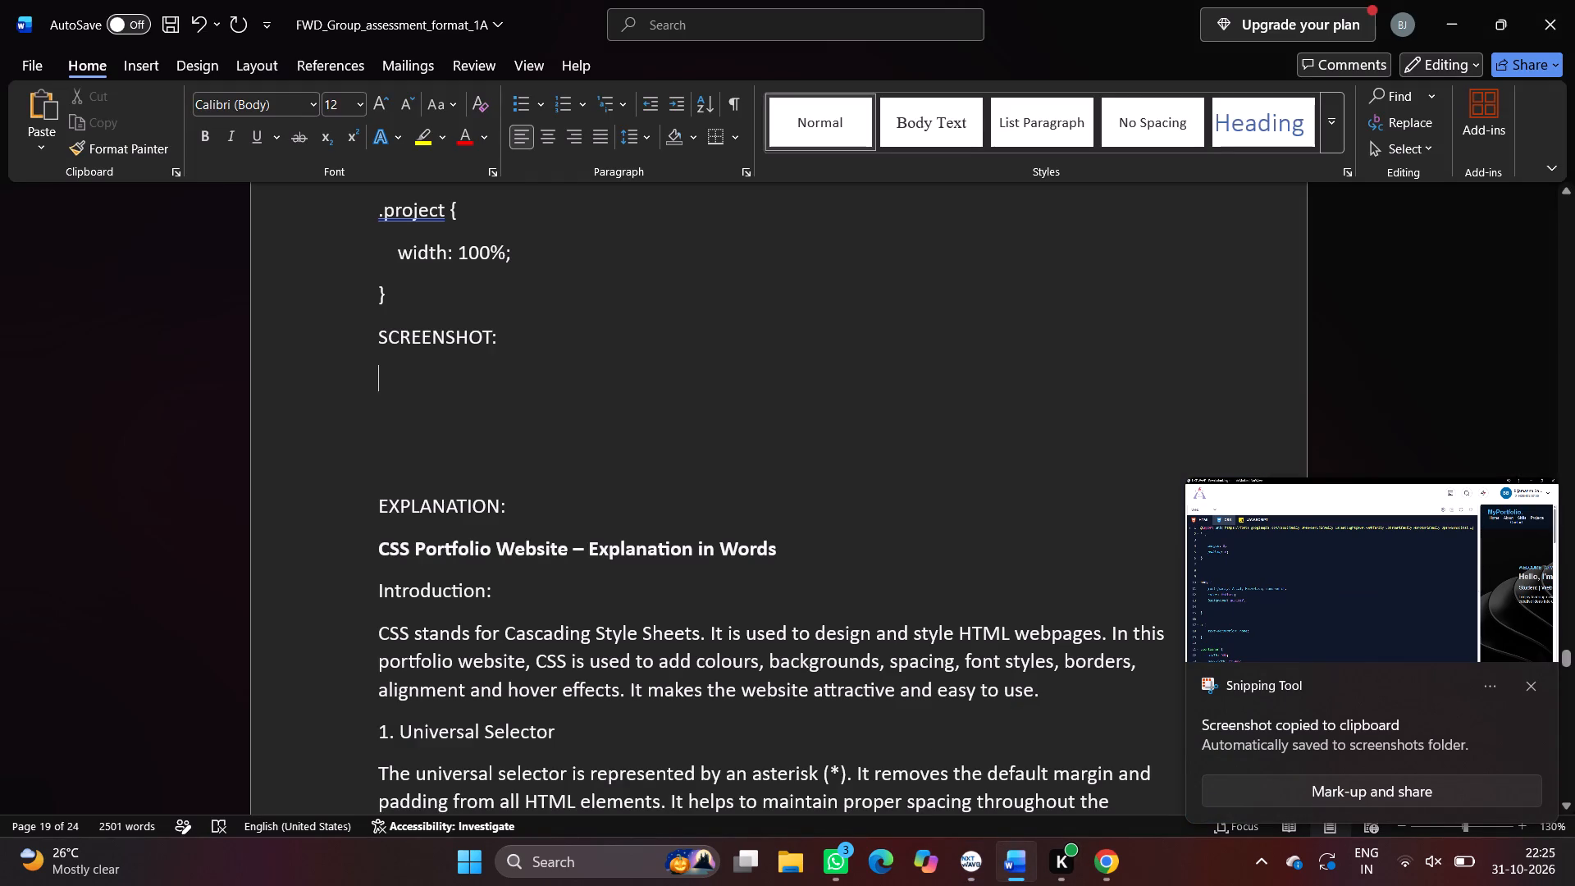
key("ctrl+v")
Add the heading "OUT PUT:" in capitals below the CSS explanation's Conclusion paragraph, with a new line under it.
scroll(578, 784, "down", 9)
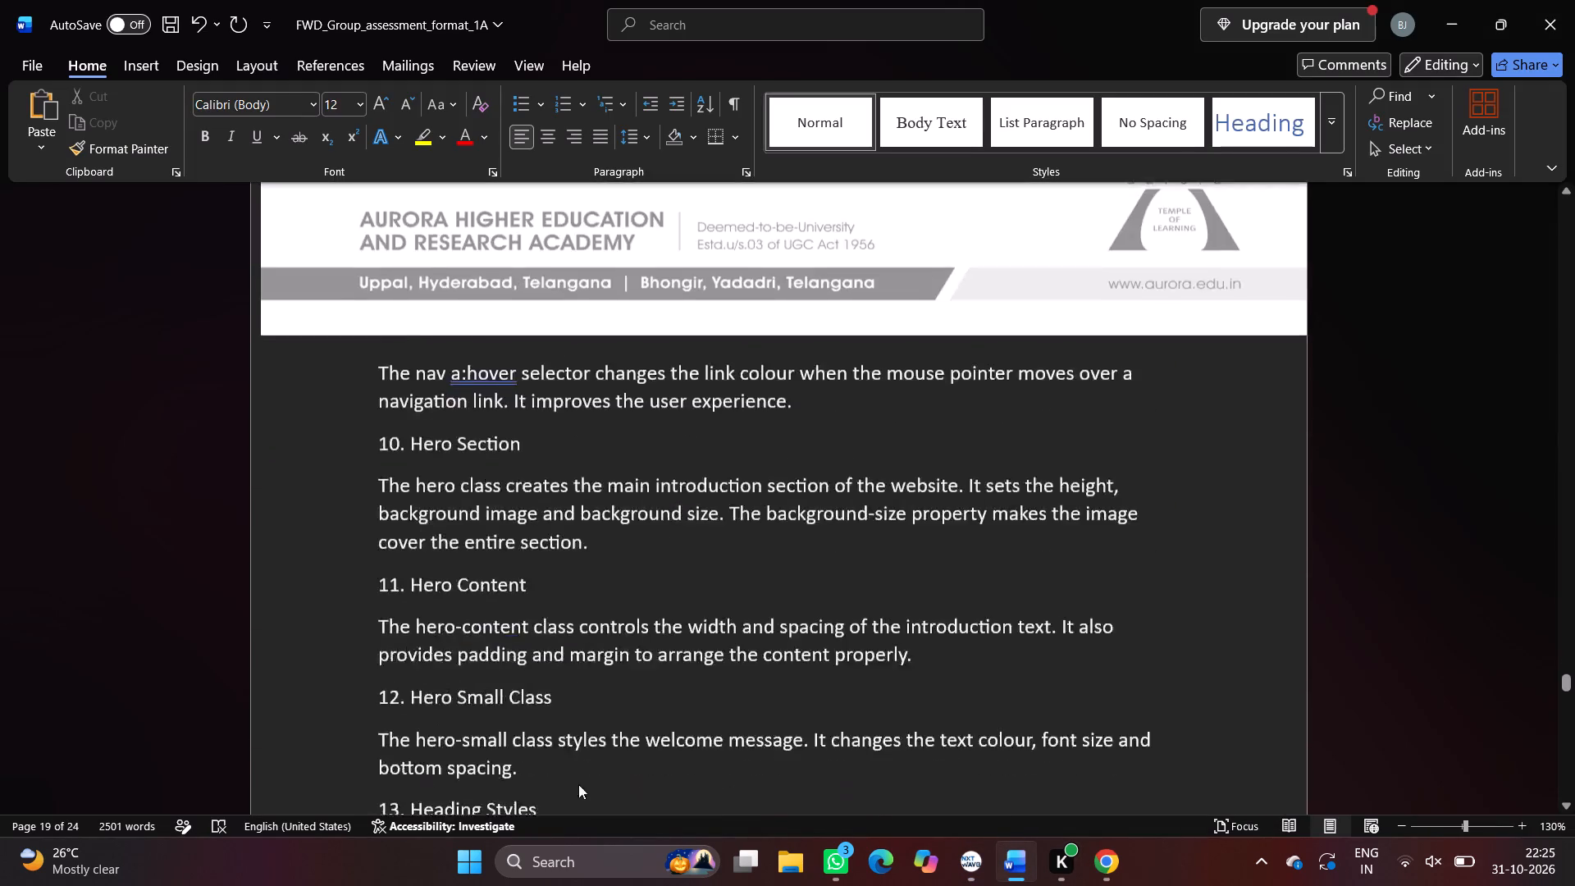
scroll(578, 784, "down", 15)
scroll(538, 488, "up", 1)
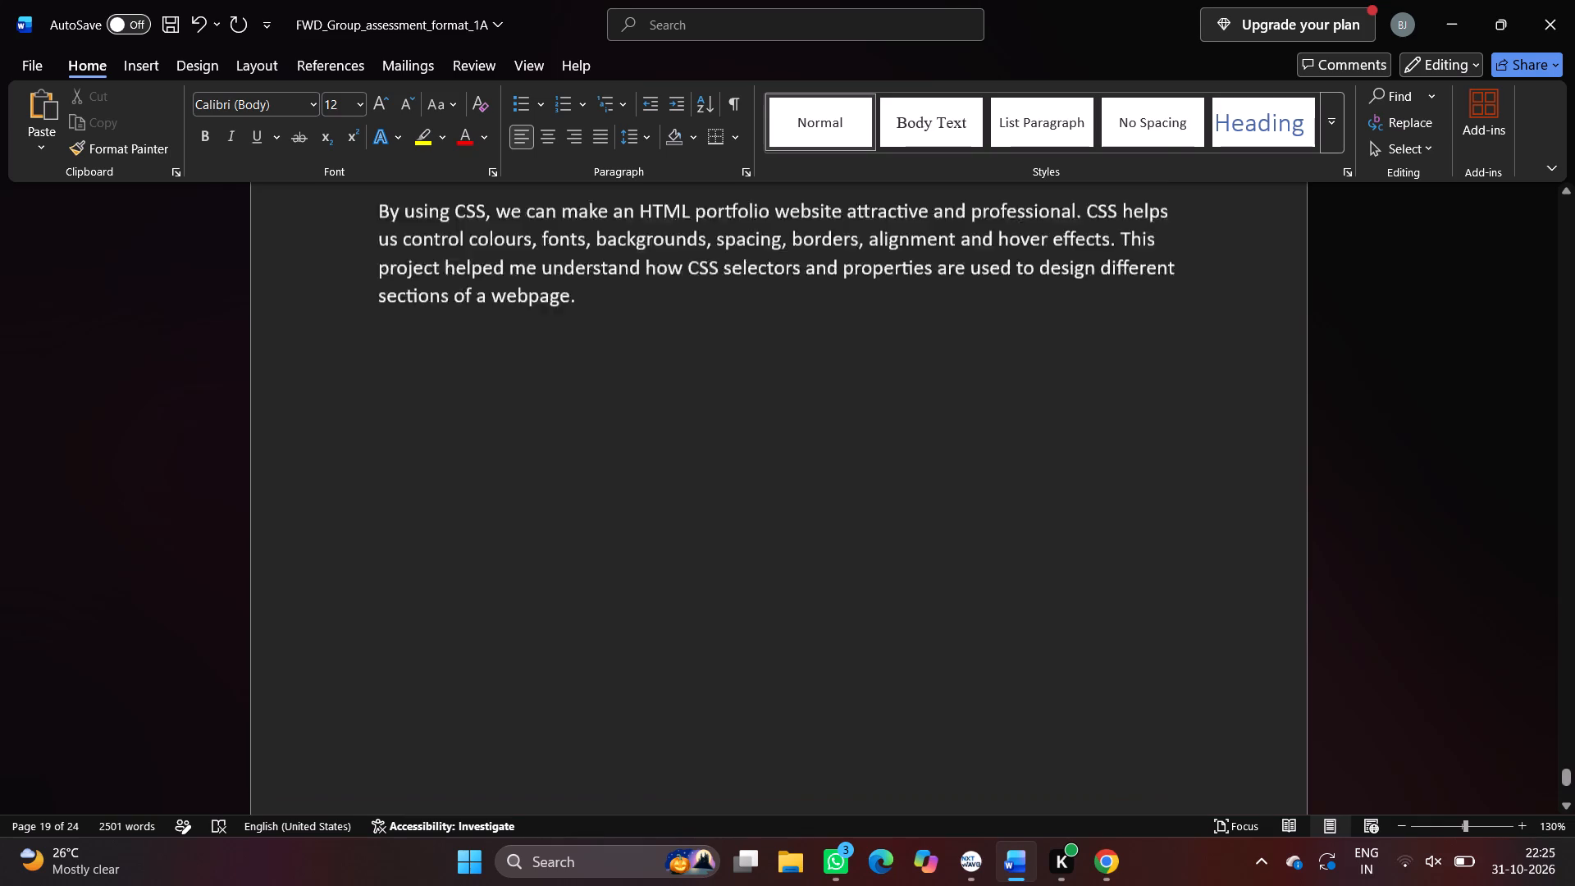
scroll(538, 488, "up", 1)
left_click(588, 678)
key("Return")
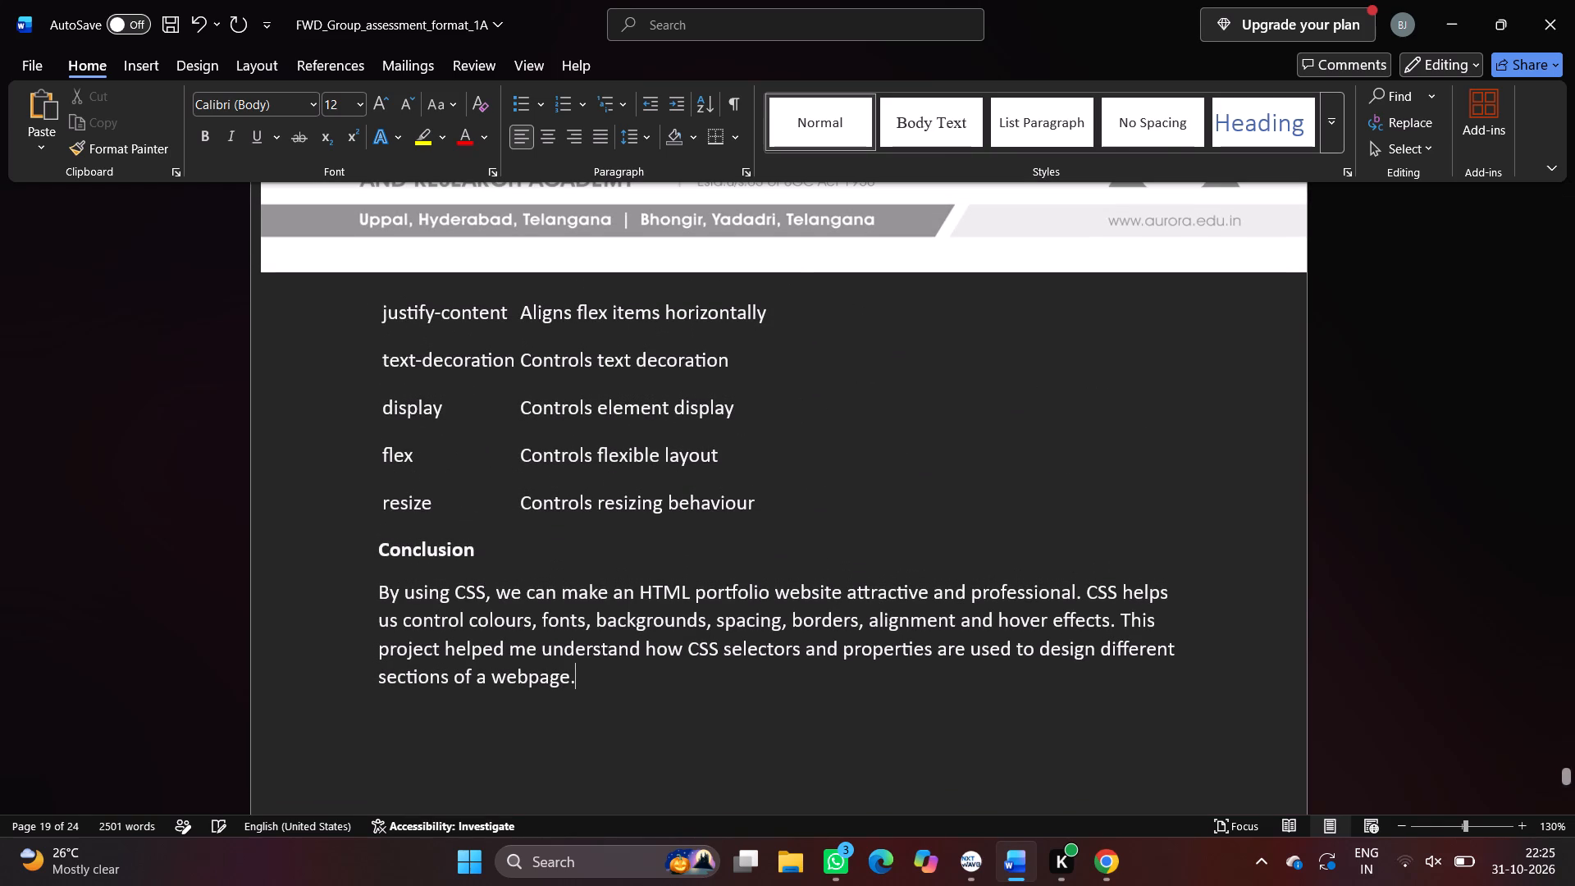
key("o")
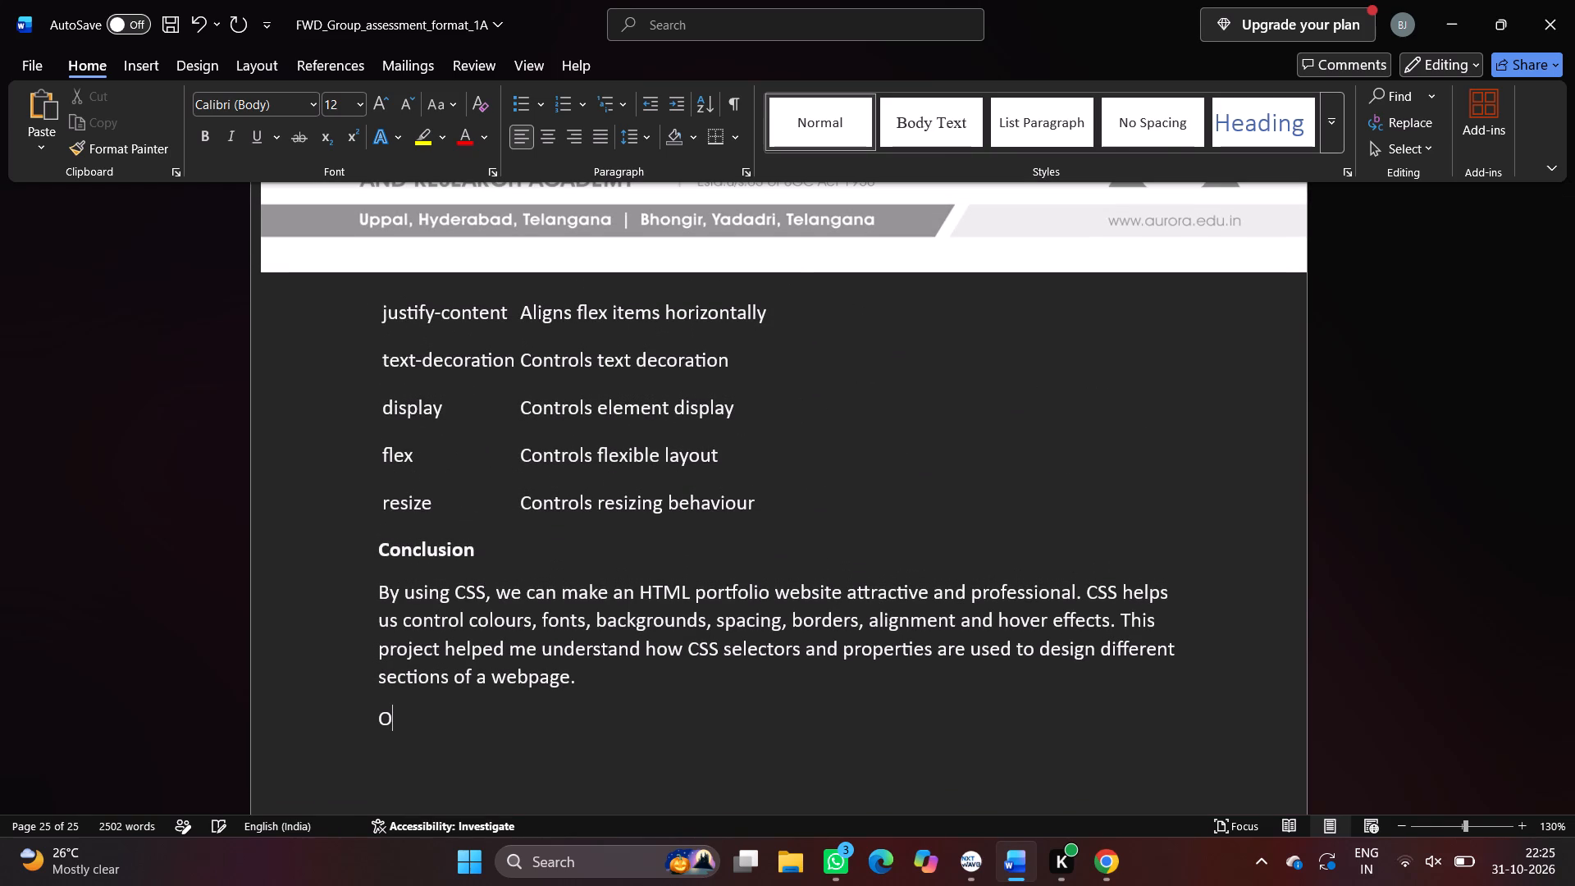
type("UT")
key("space")
type("PUR")
key("BackSpace")
key("t")
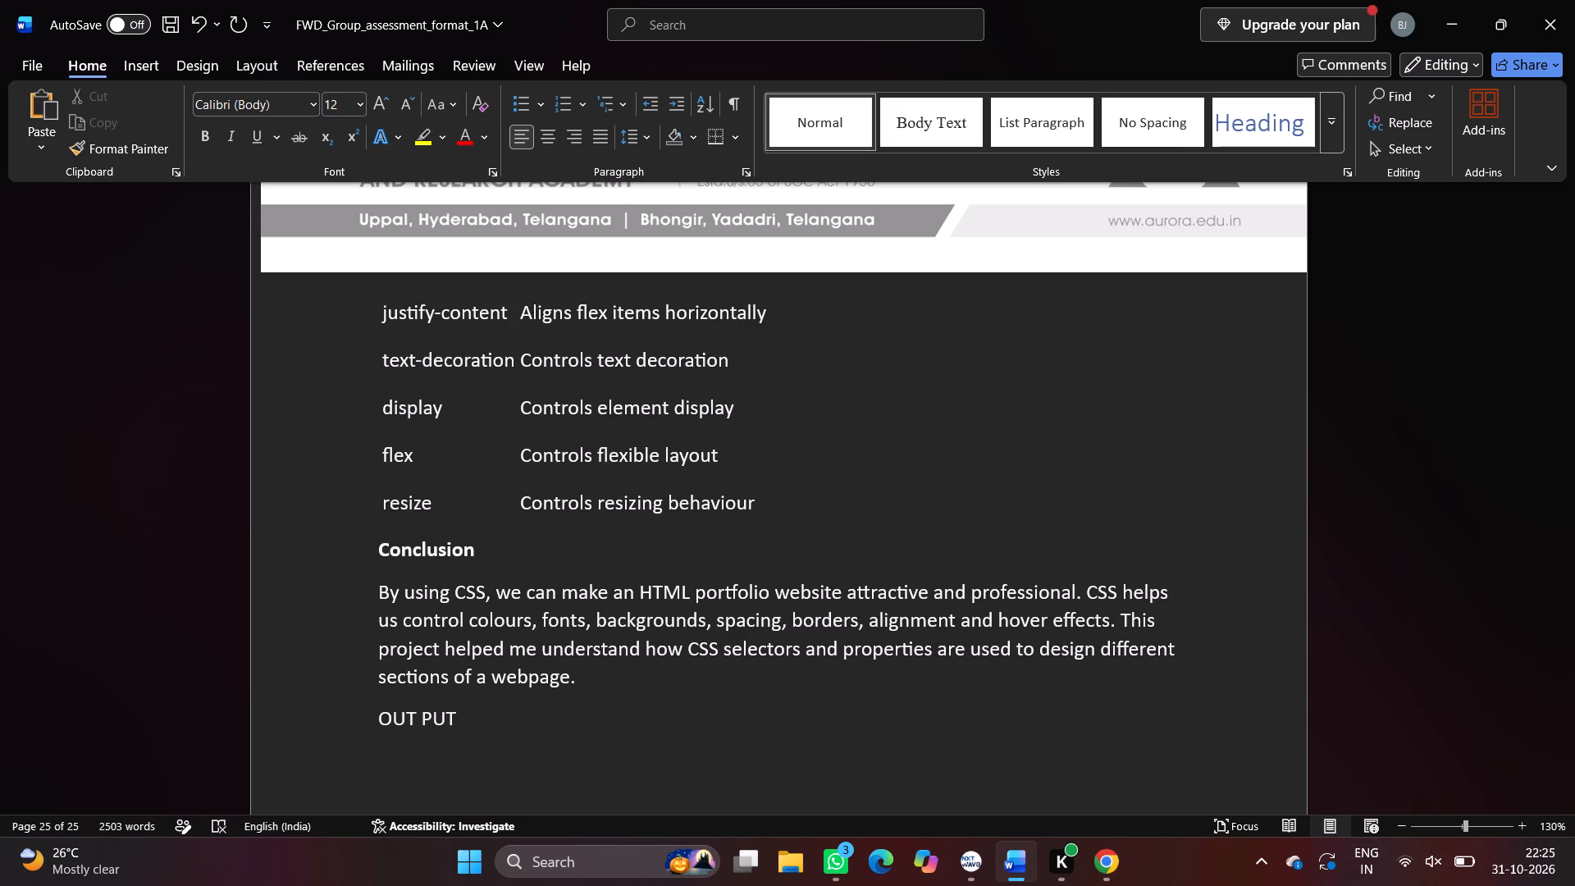
key("shift+colon")
key("Return")
Switch to the NxtWave playground, show the HTML code, and widen the portfolio preview so its hero section fits fully.
left_click(969, 858)
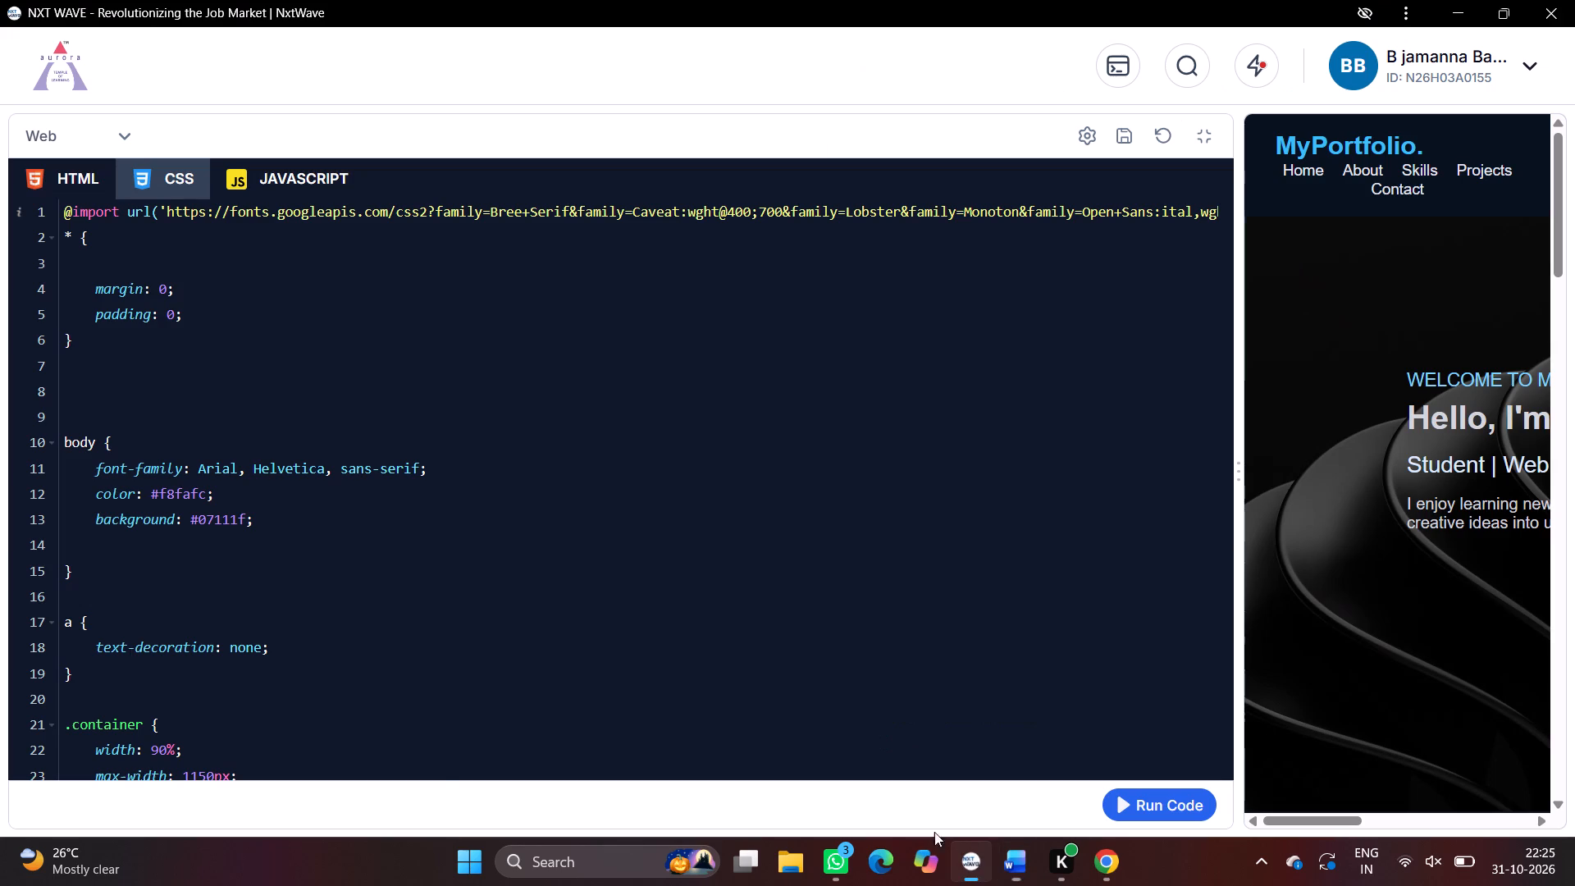
left_click(71, 173)
left_click_drag(1240, 413, 279, 492)
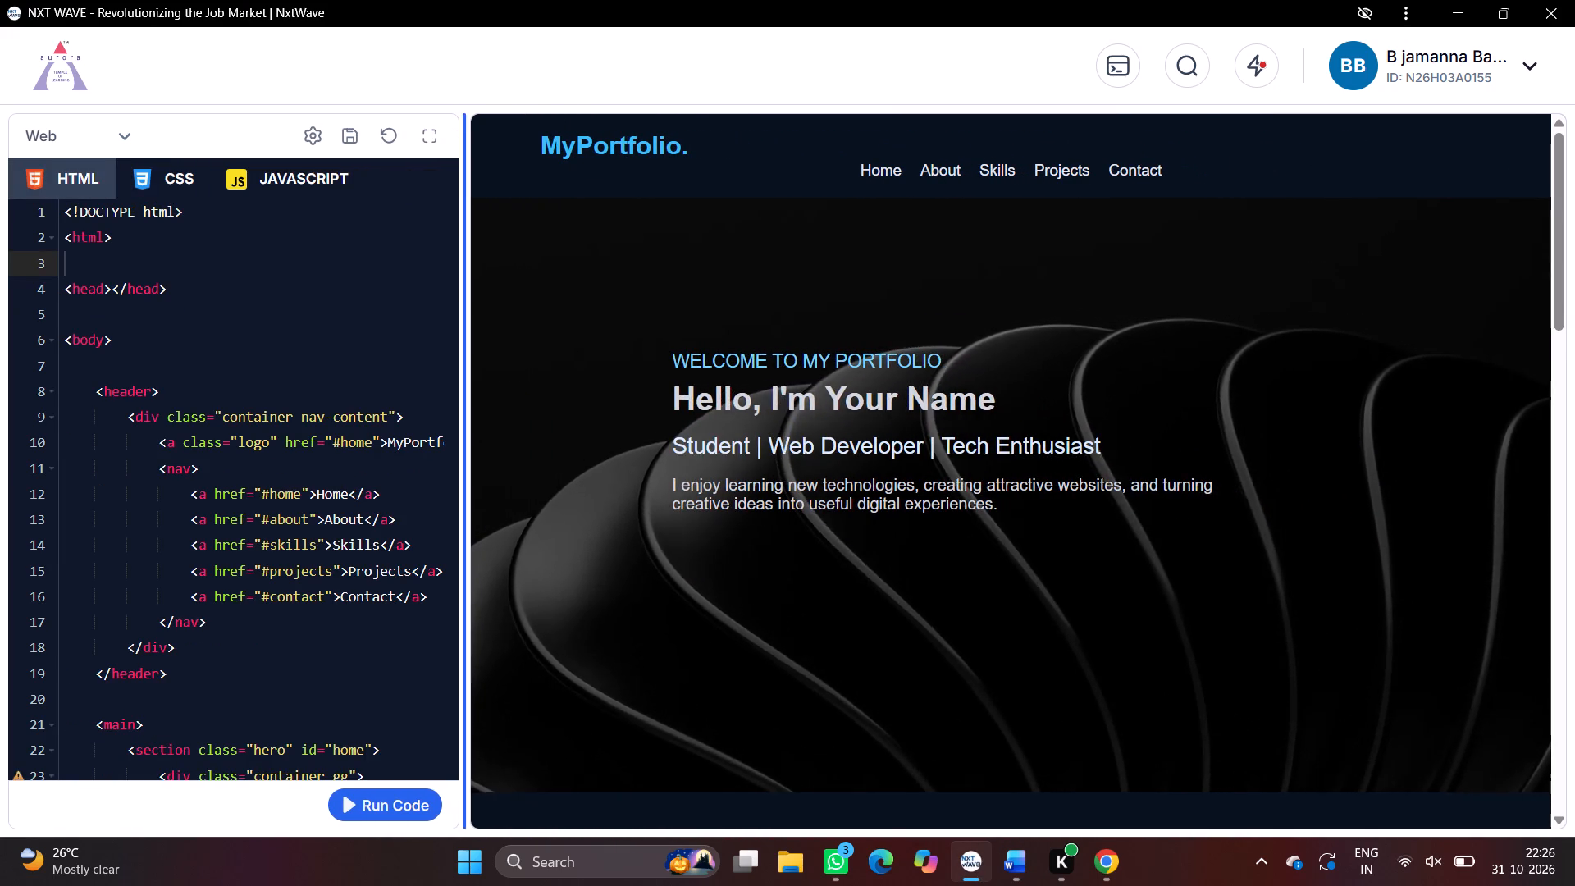
left_click_drag(279, 492, 277, 491)
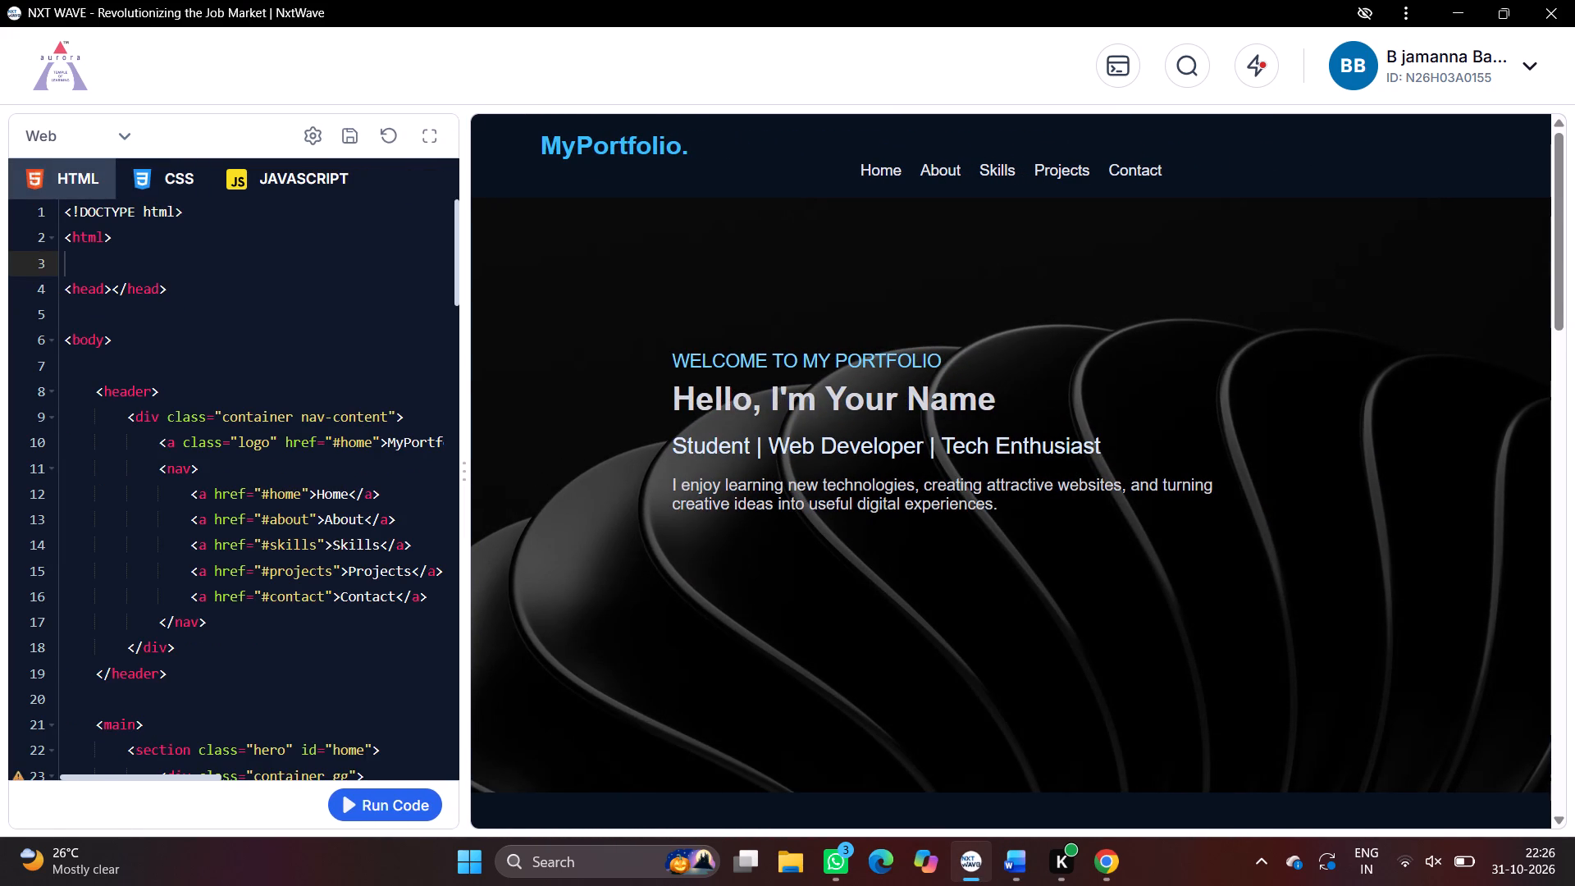
scroll(275, 505, "down", 1)
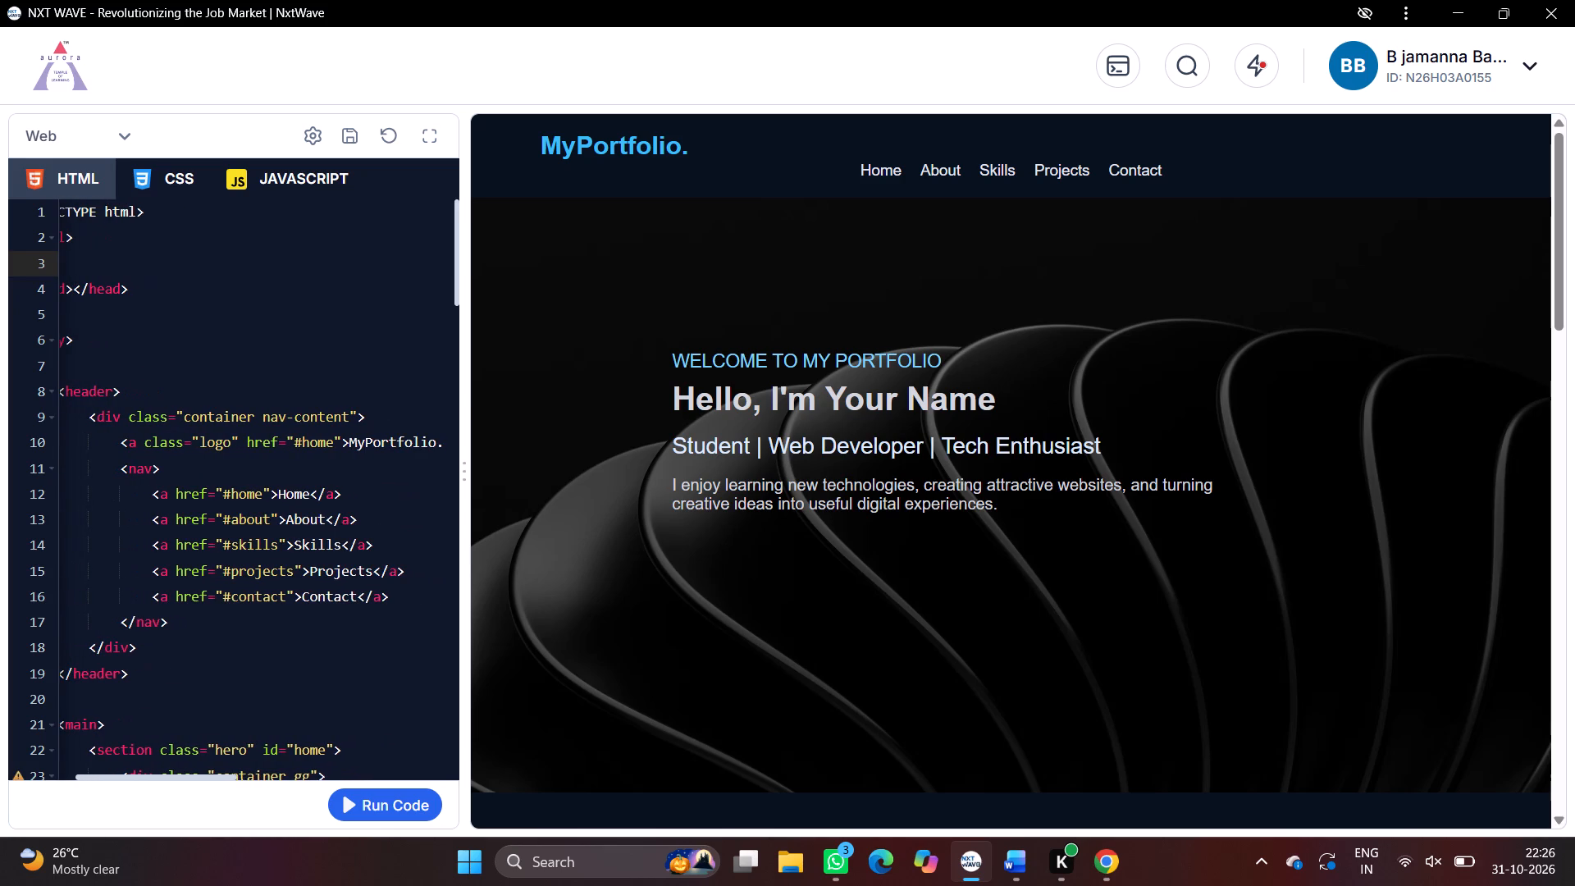
scroll(328, 480, "right", 2)
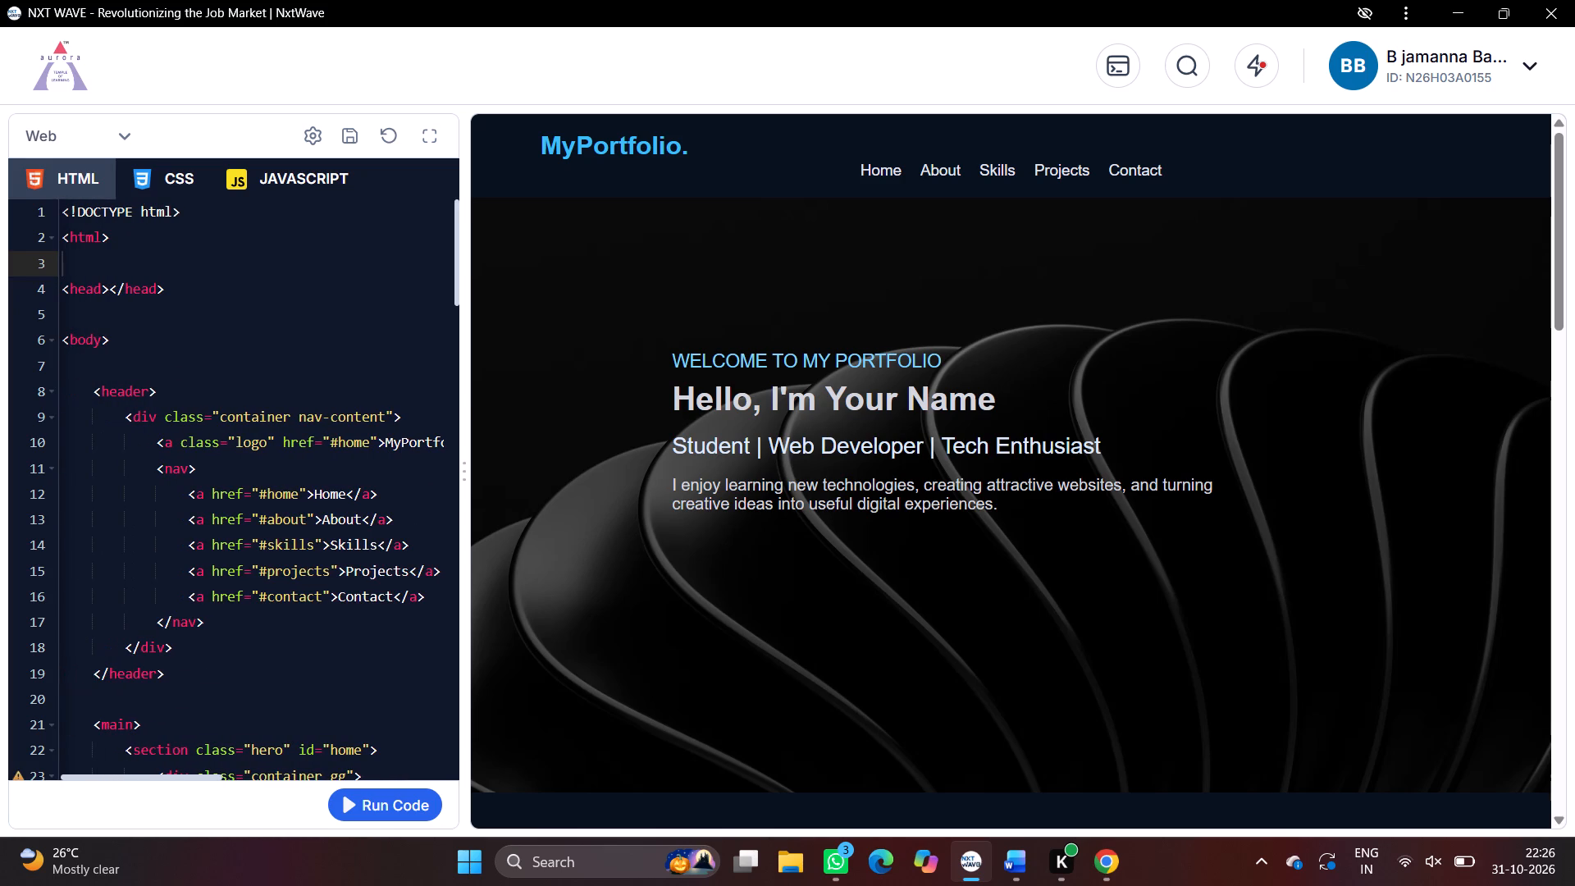
scroll(322, 479, "right", 1)
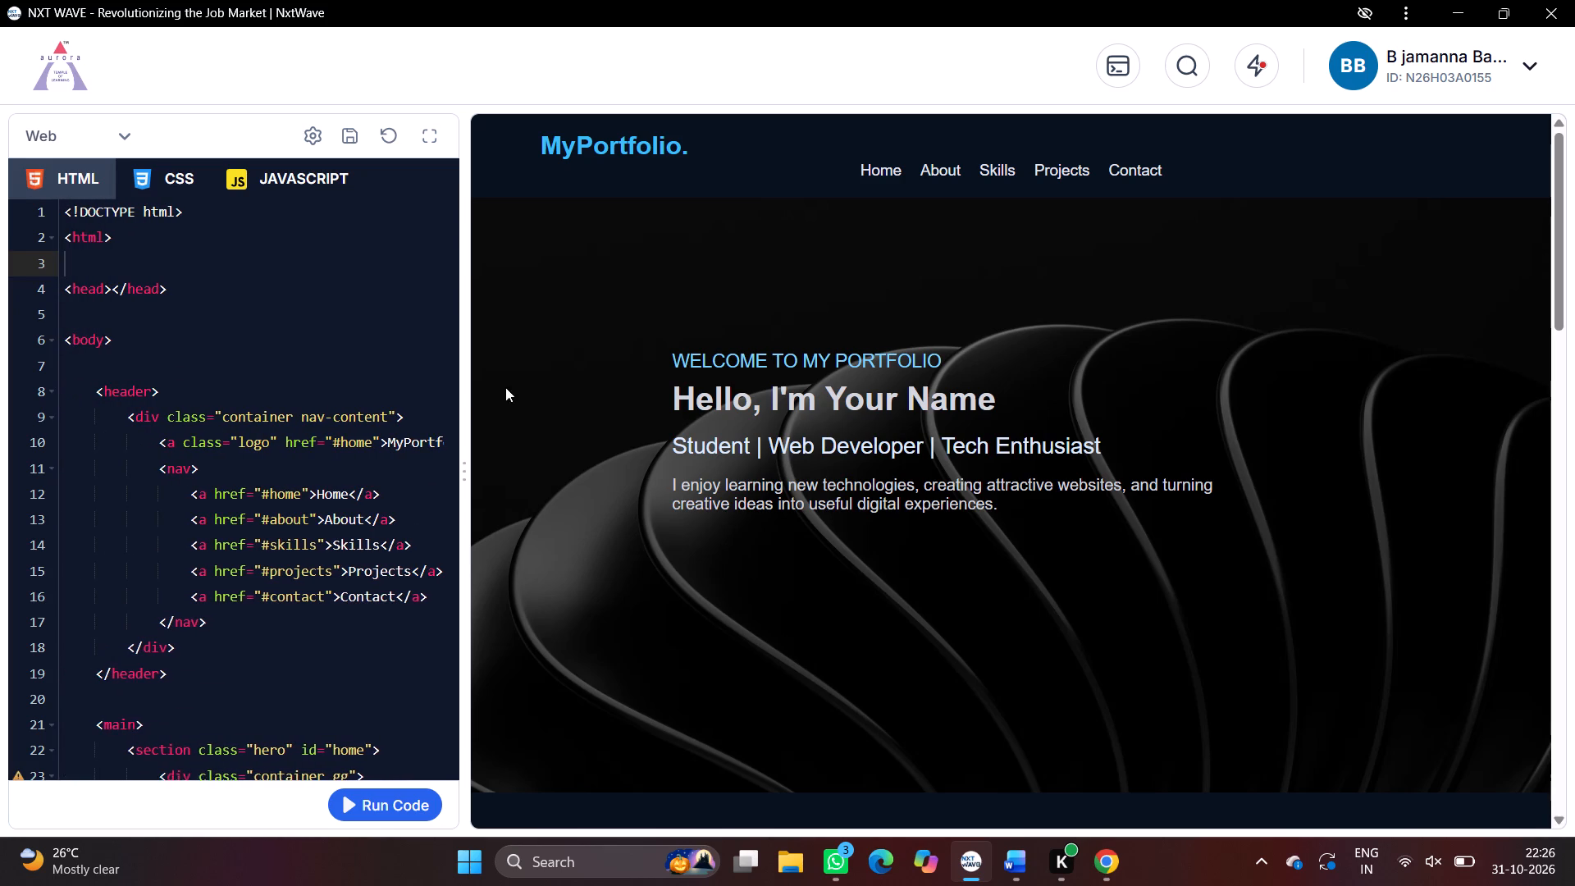
Capture a full-screen screenshot of the playground with the widened preview and paste it under the OUT PUT: heading in Word.
key("shift+super+s")
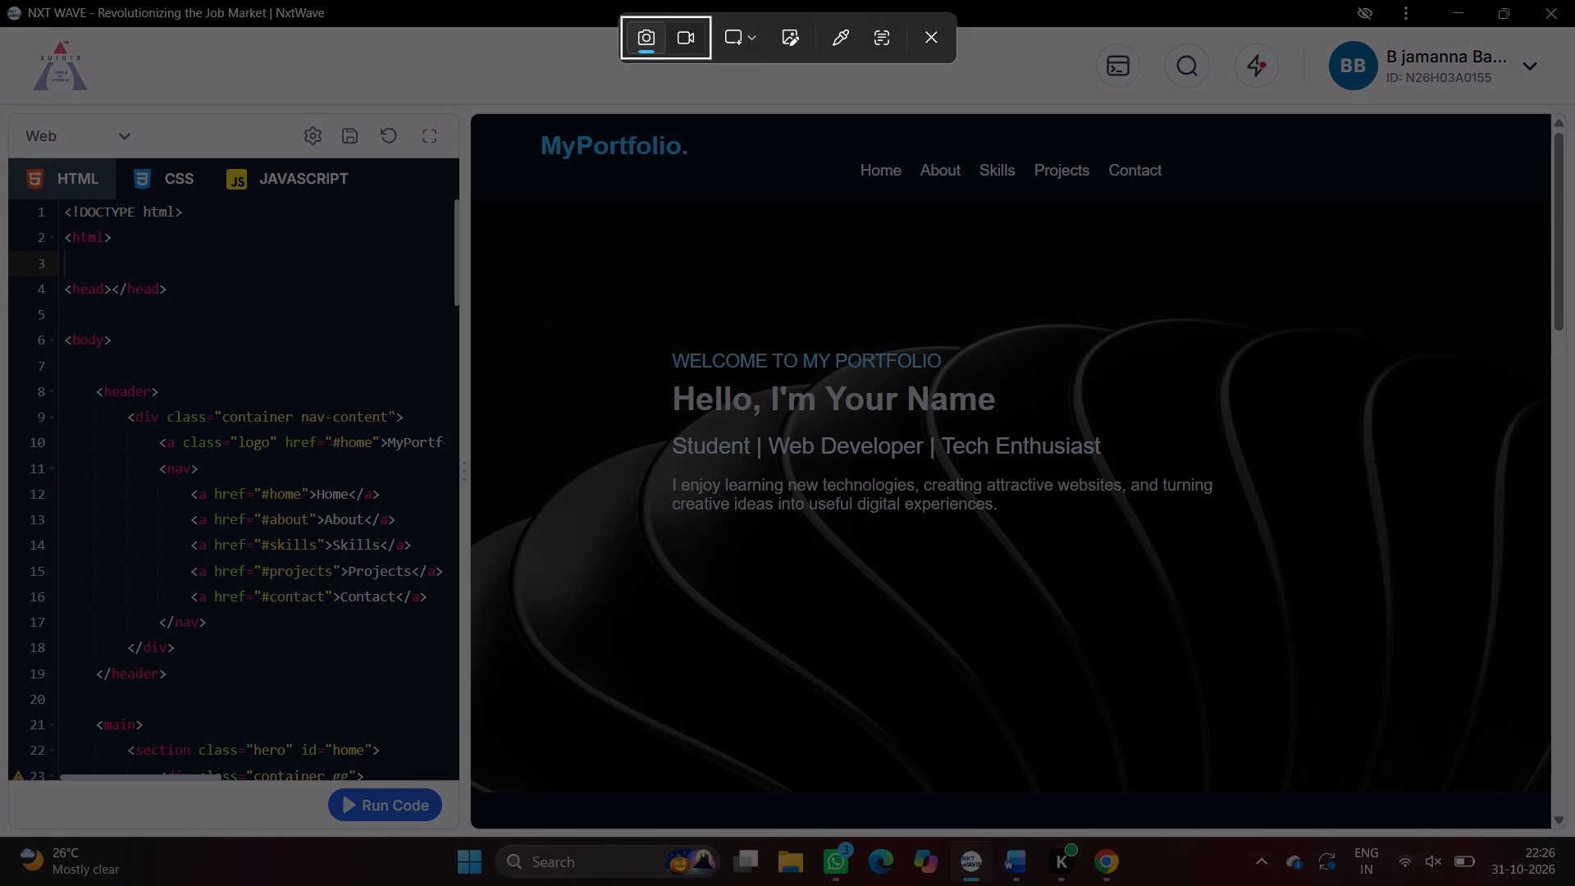
left_click(769, 35)
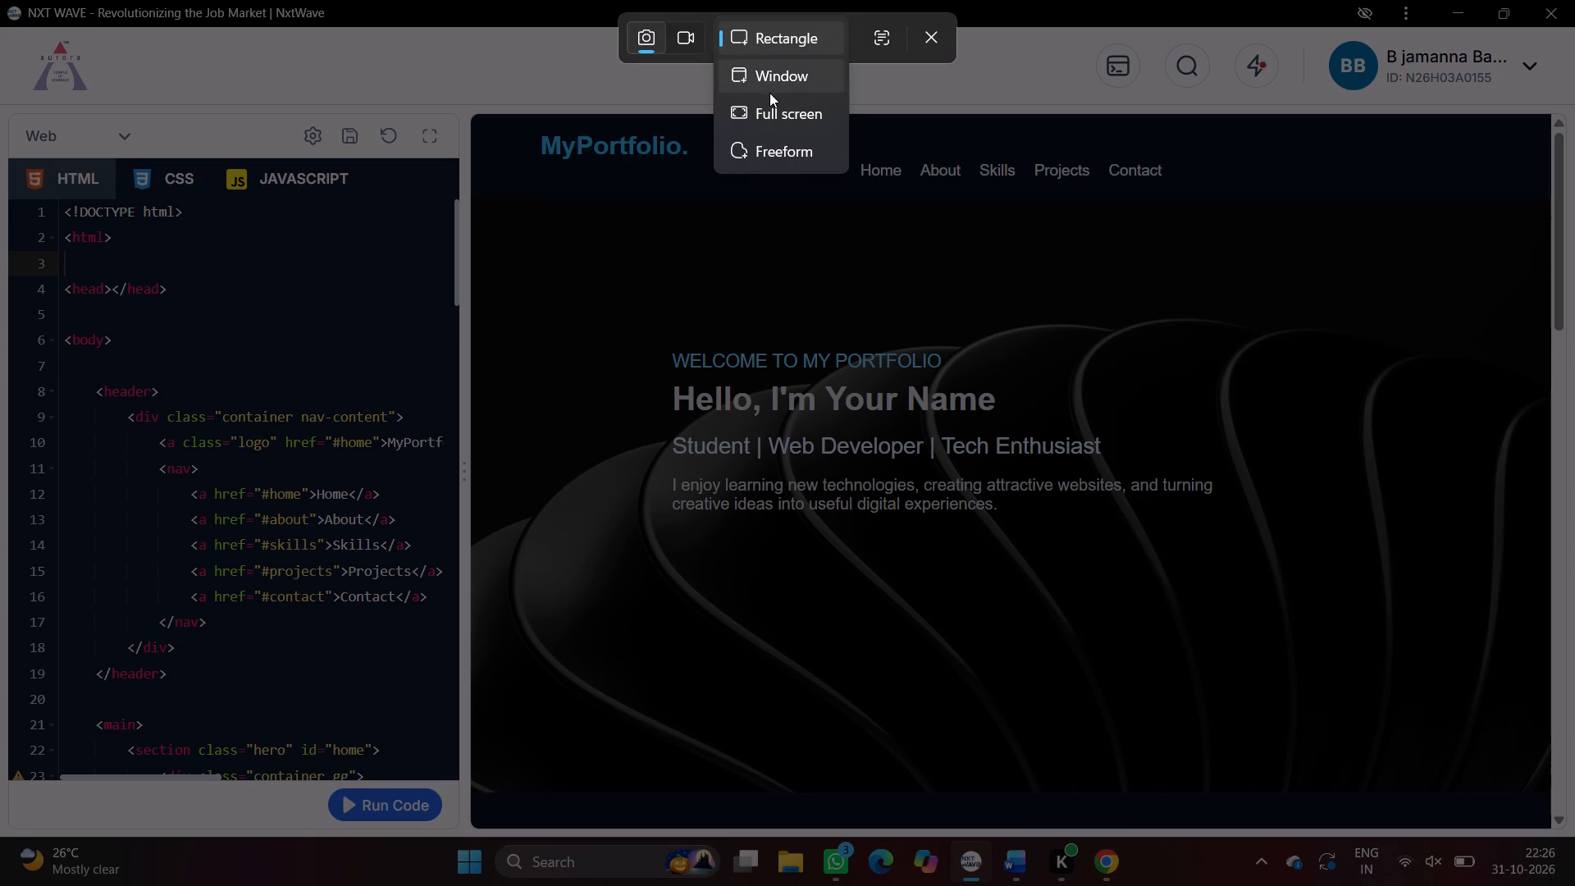
left_click(761, 110)
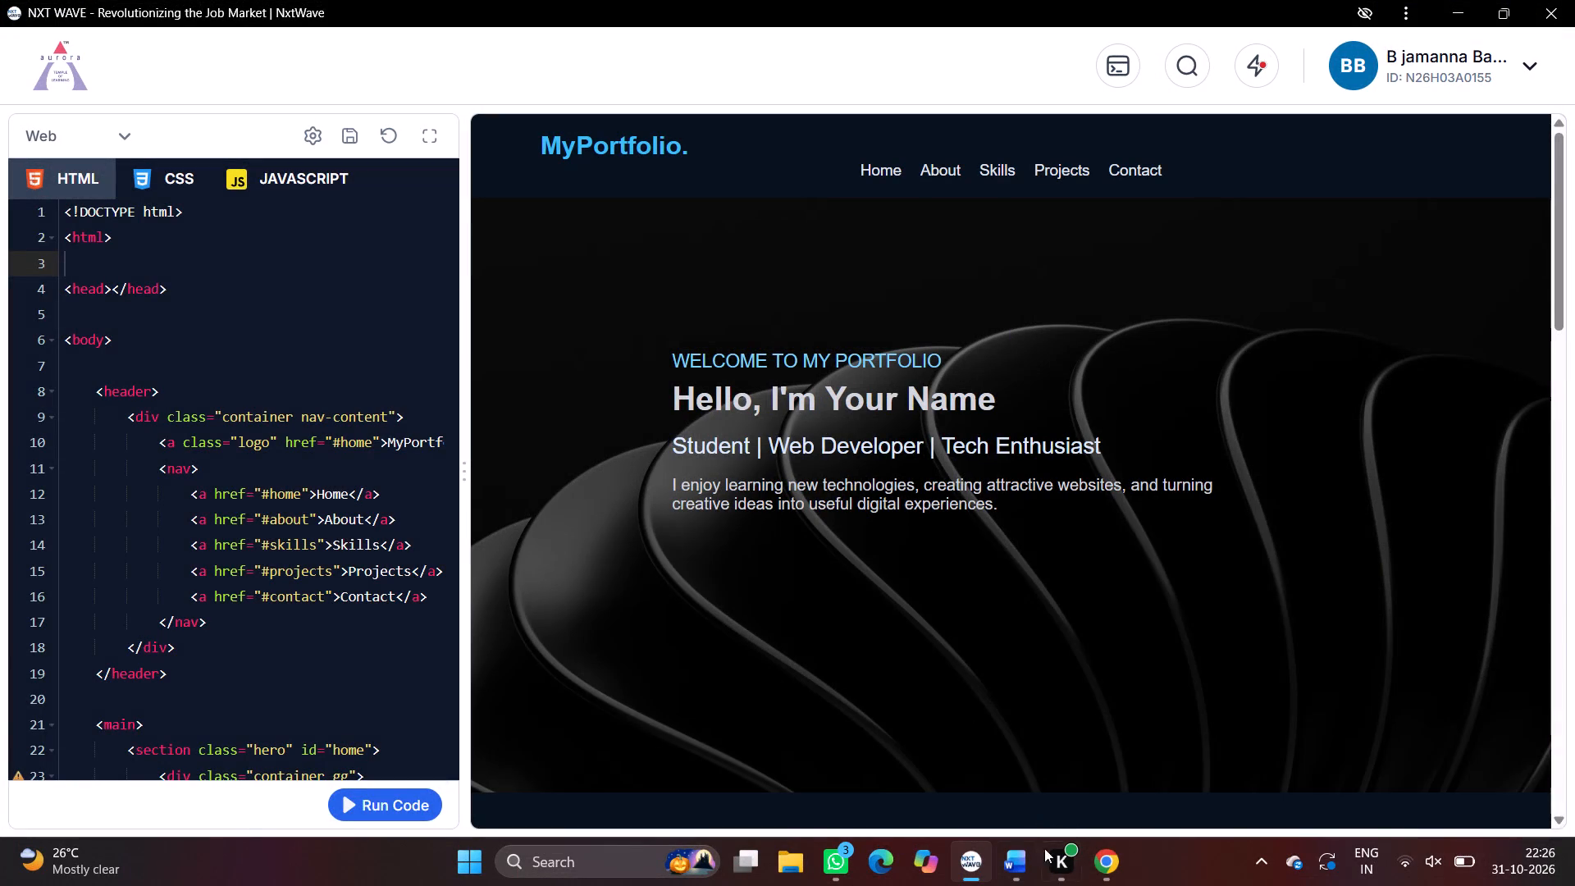
left_click(1021, 864)
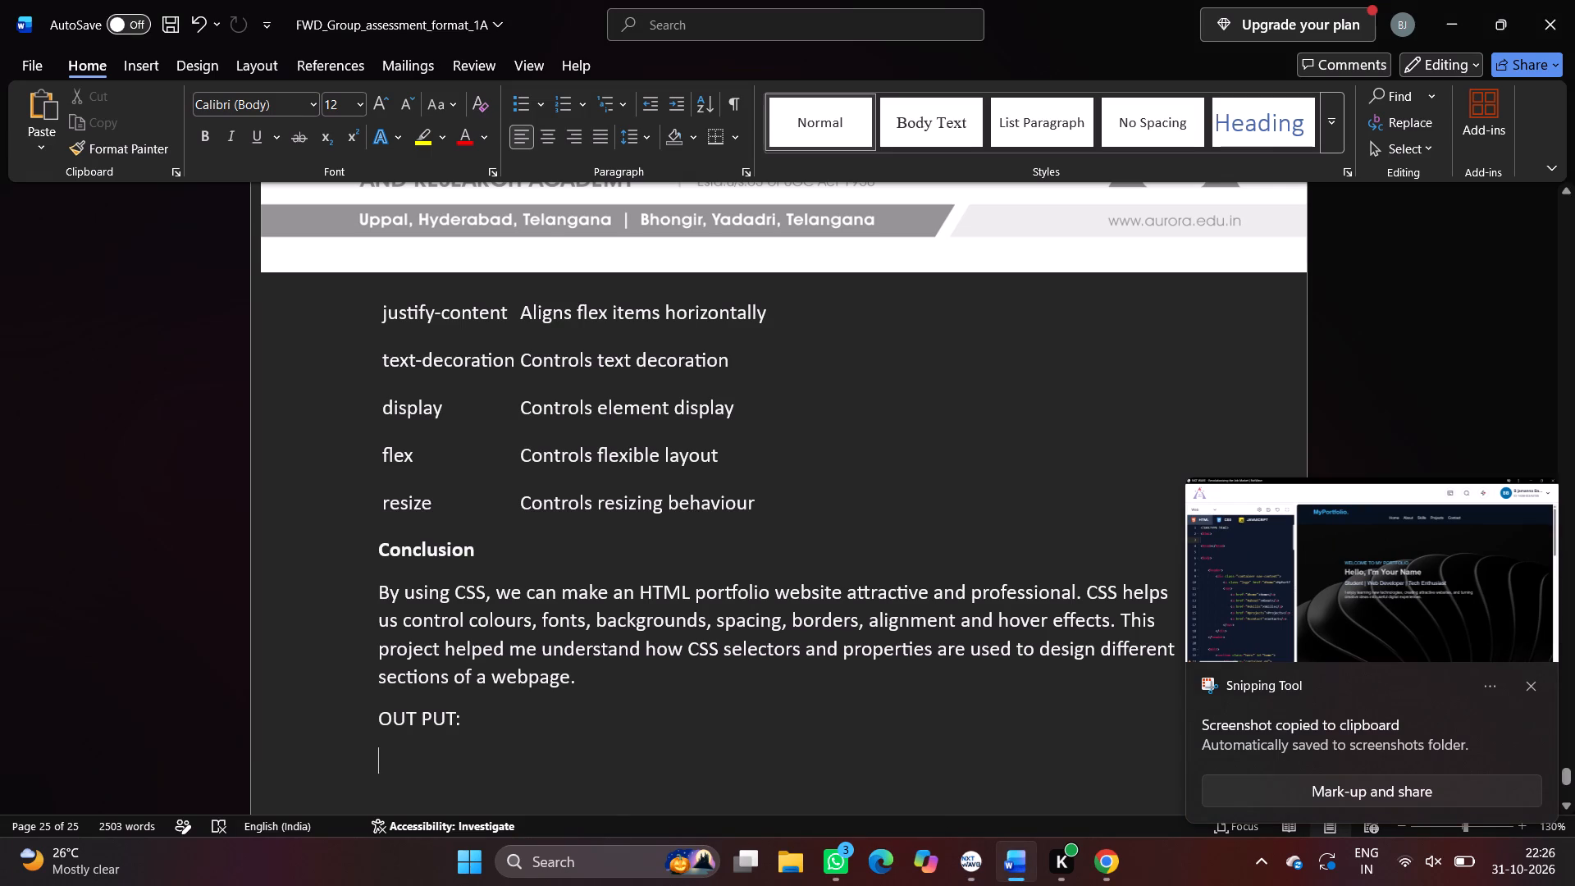
key("ctrl+v")
Add the heading "LINK FOR LIVE WEBSITE:" in capitals below the output screenshot, leaving a blank line above and a new line beneath.
scroll(498, 829, "down", 2)
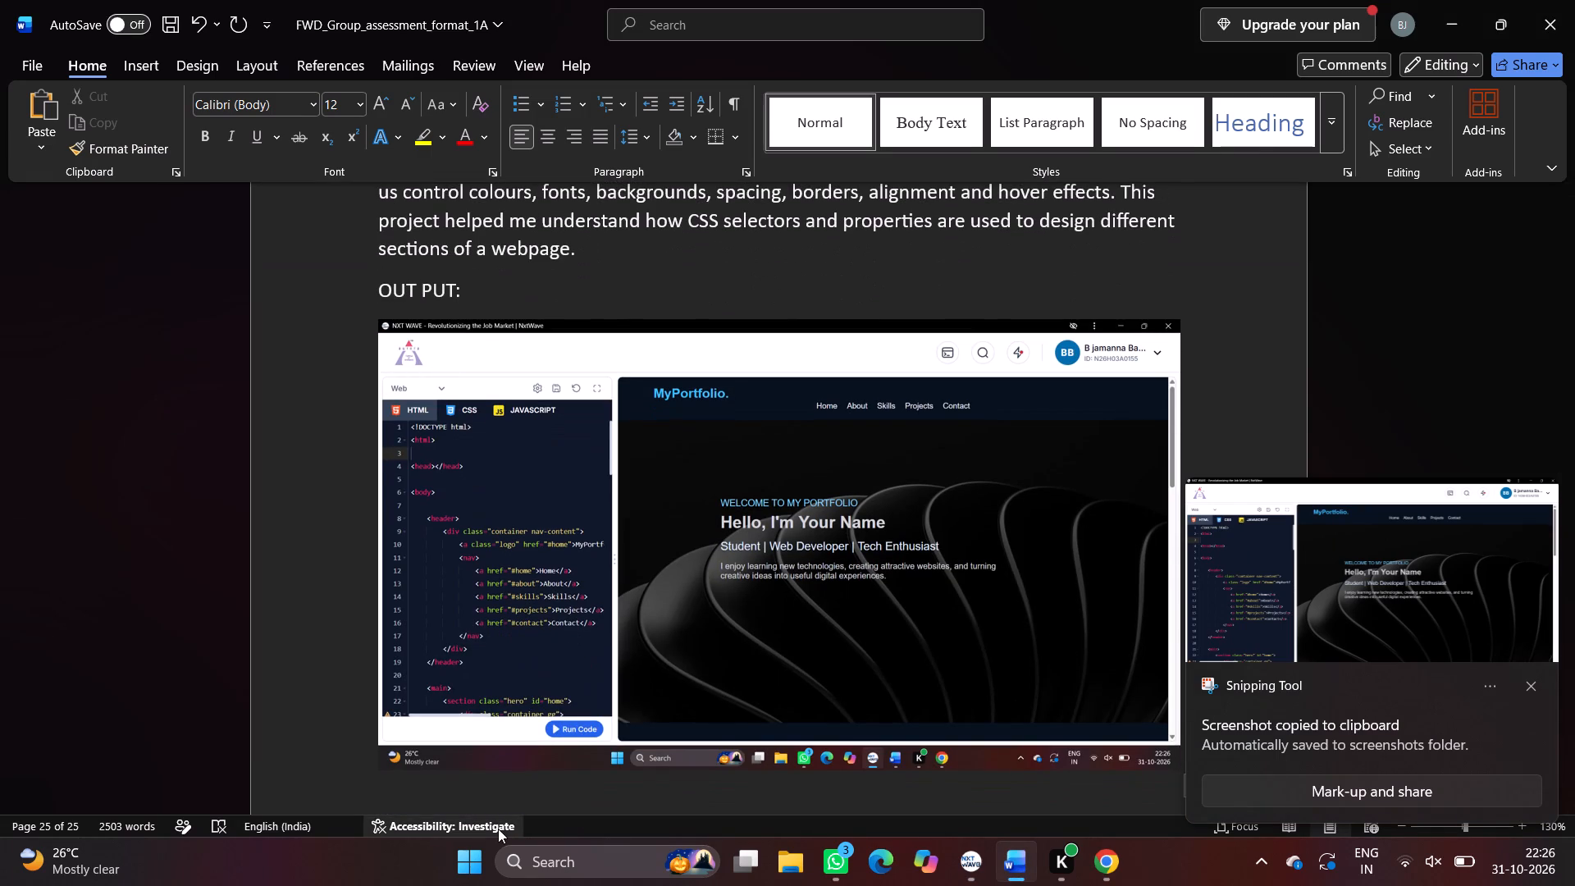
scroll(527, 730, "down", 3)
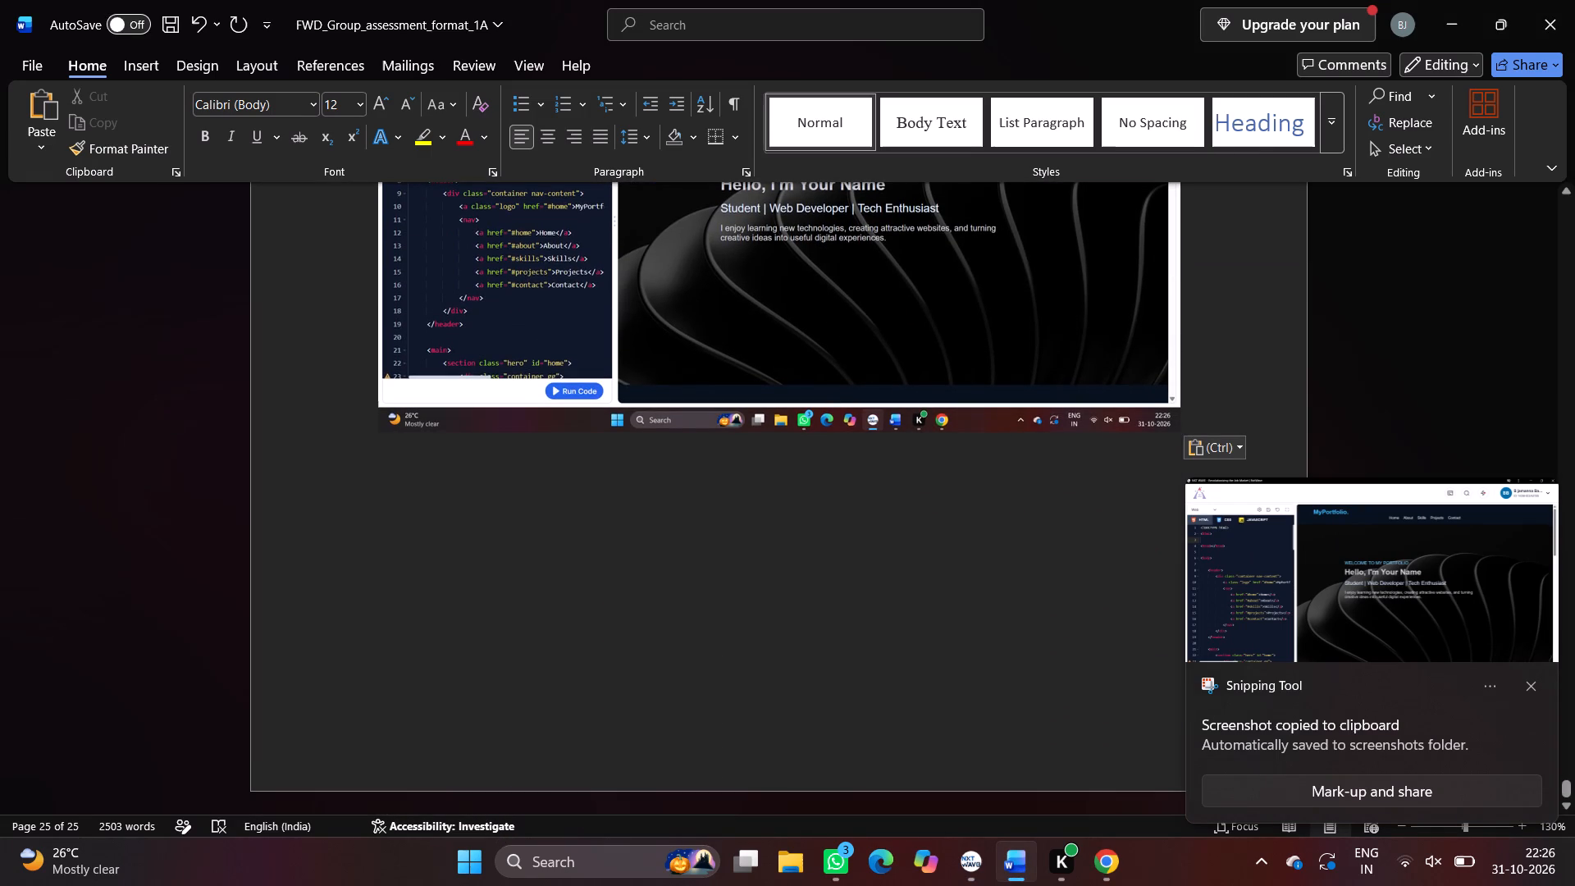
key("Return")
key("Return")
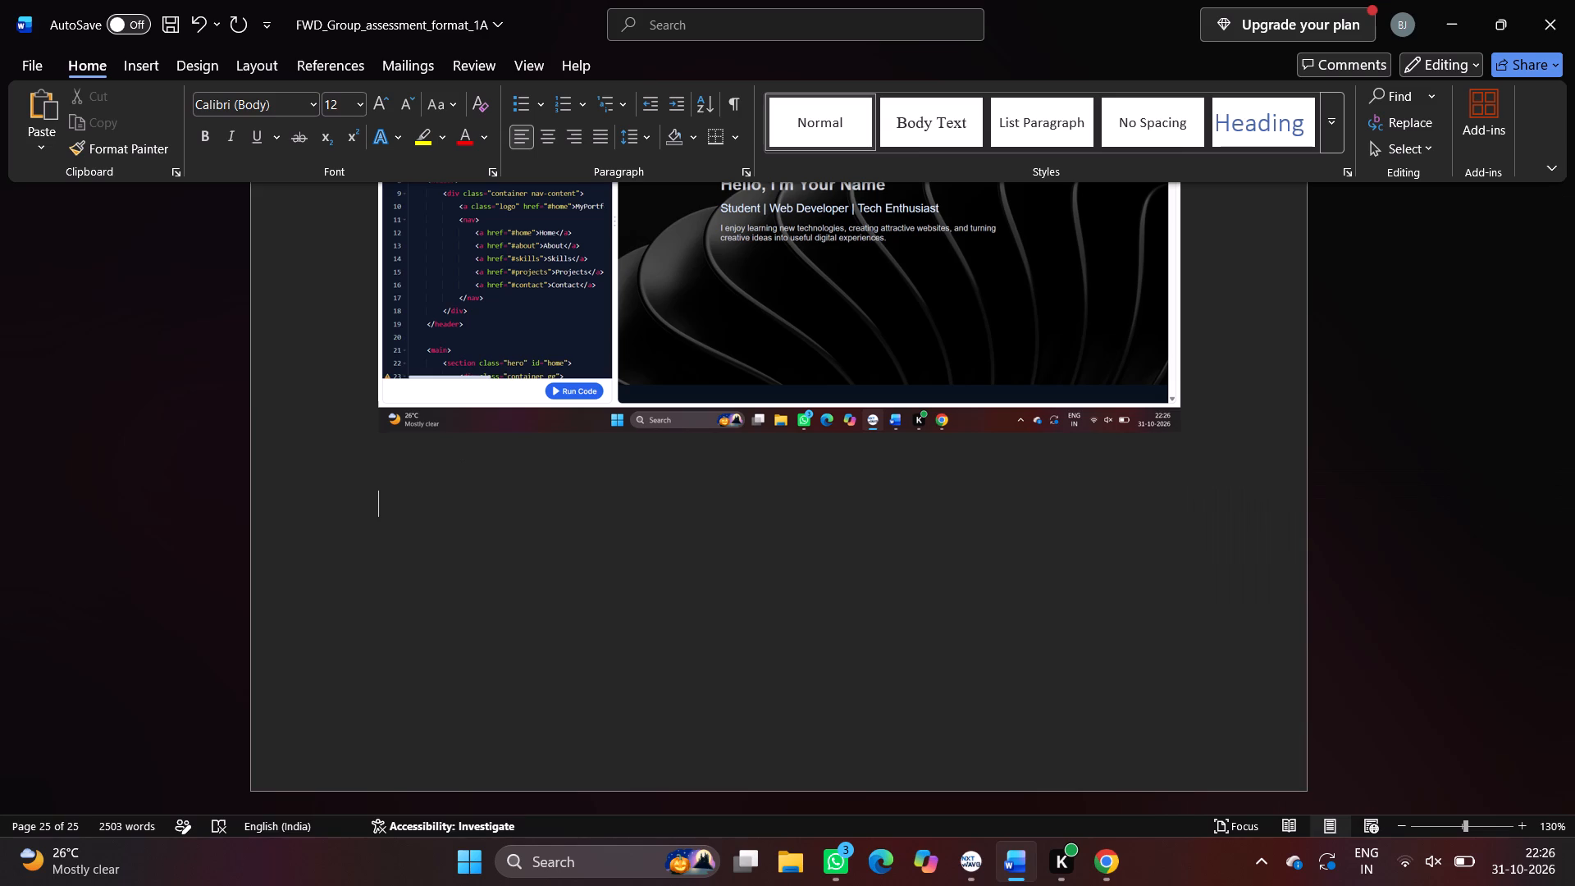
type("LINK FOR LIVE")
key("space")
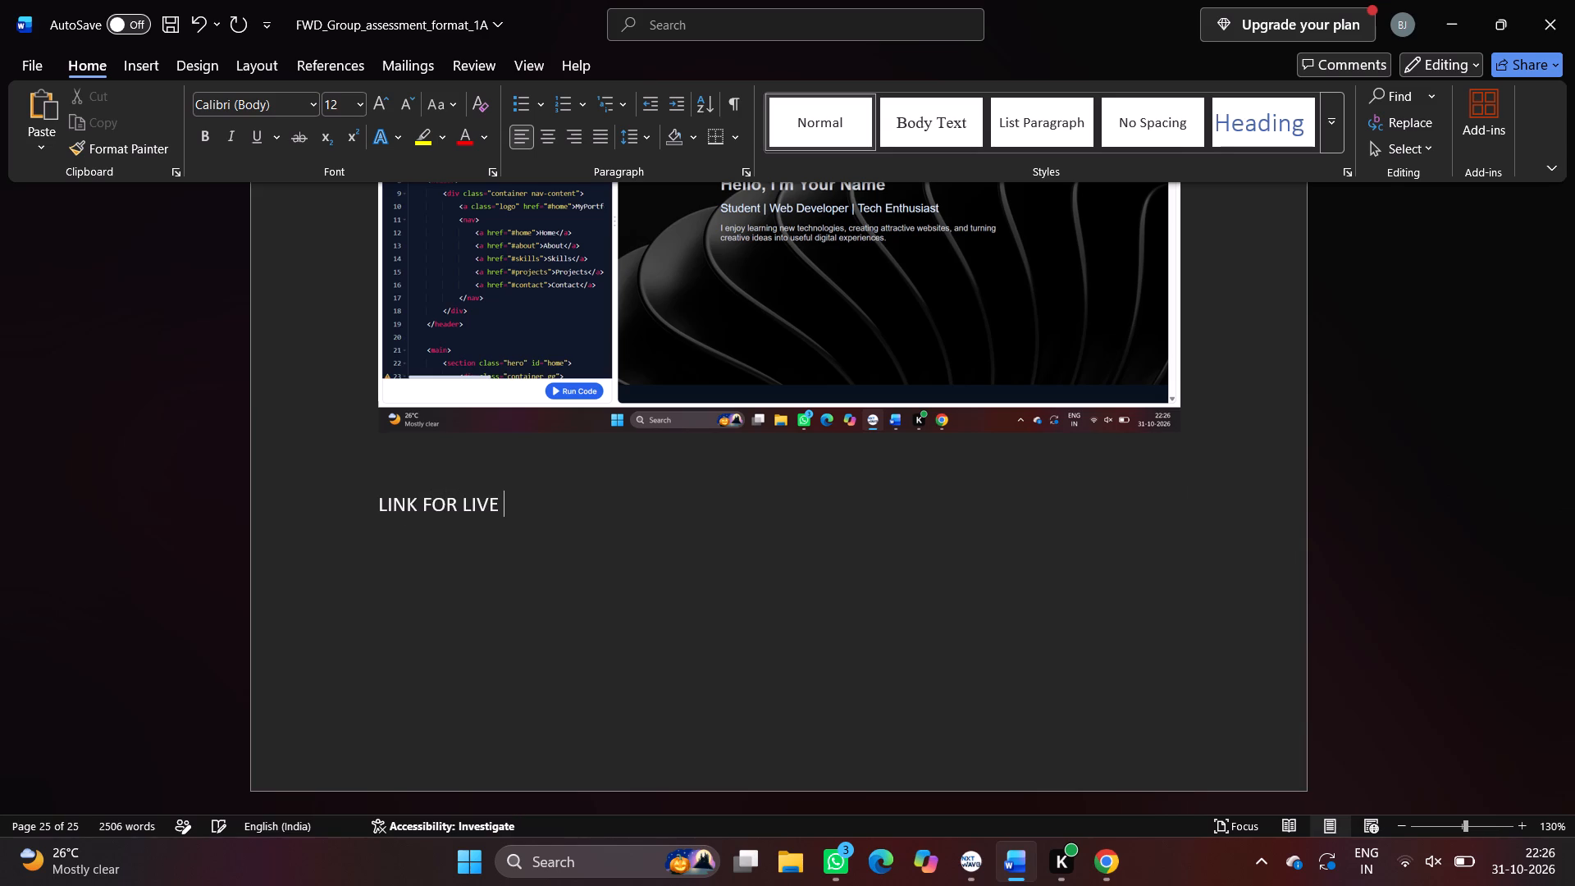
type("WEBSITE")
key("shift+colon")
key("Return")
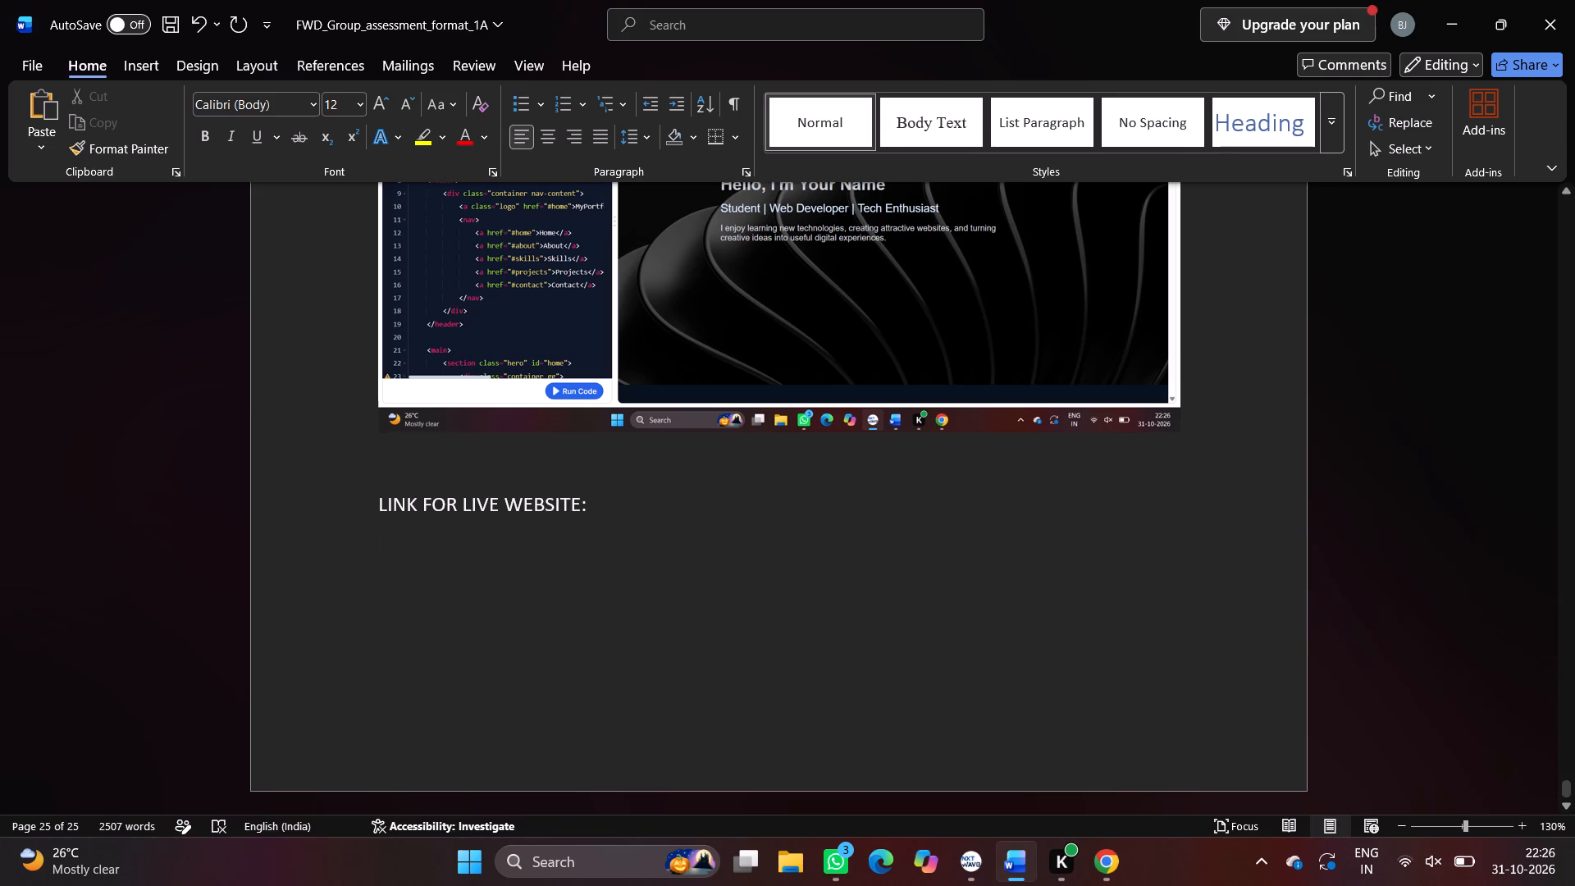
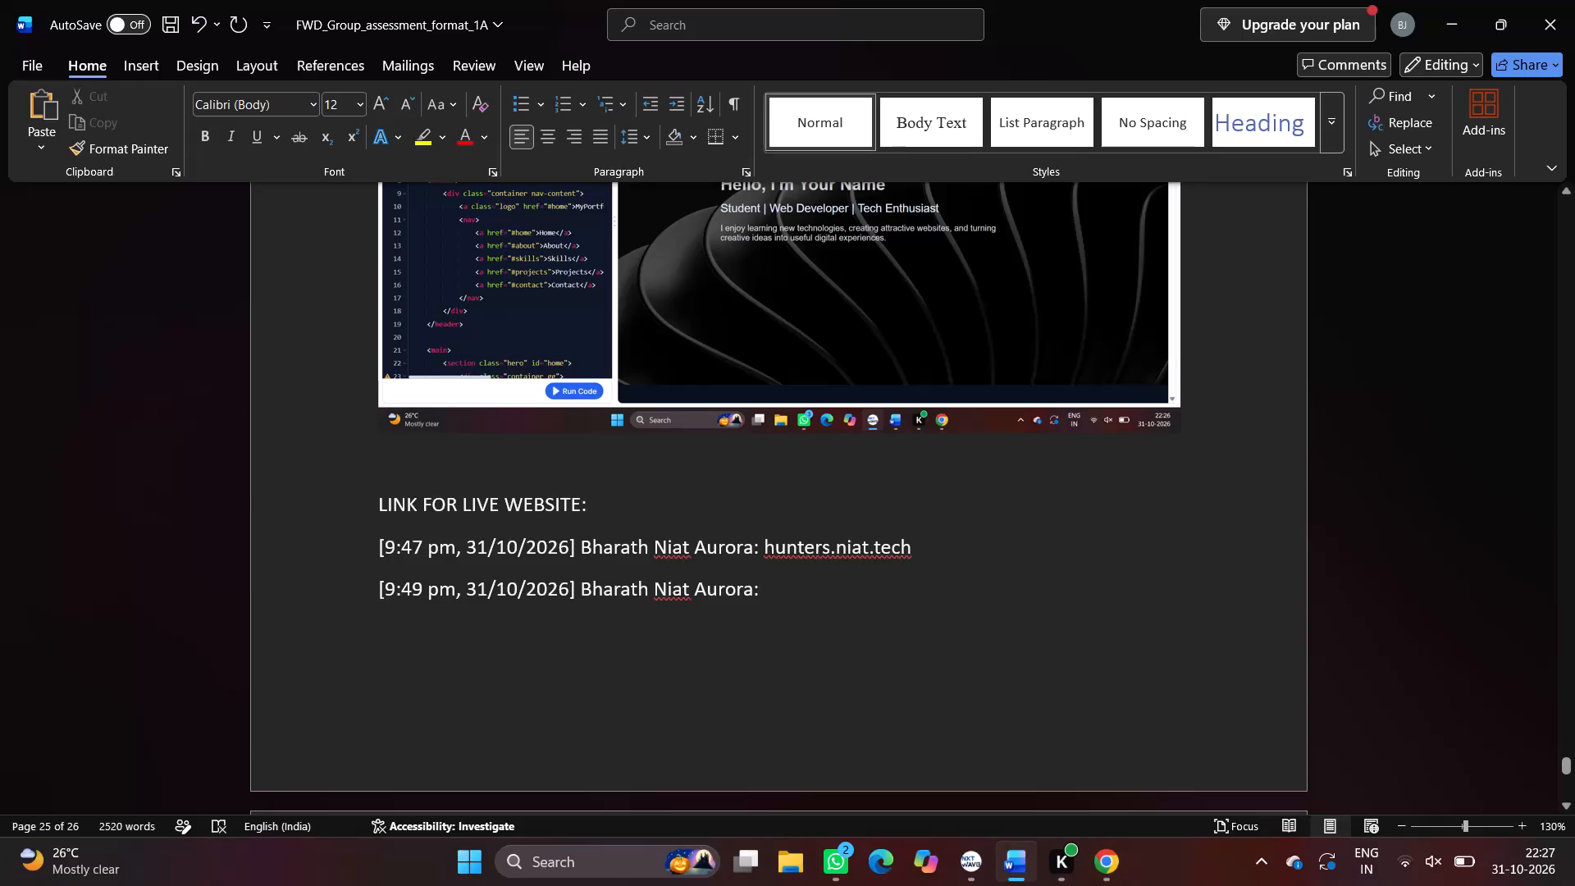
Delete the two pasted chat-message lines with timestamps below the LINK FOR LIVE WEBSITE: heading.
left_click_drag(763, 613, 362, 546)
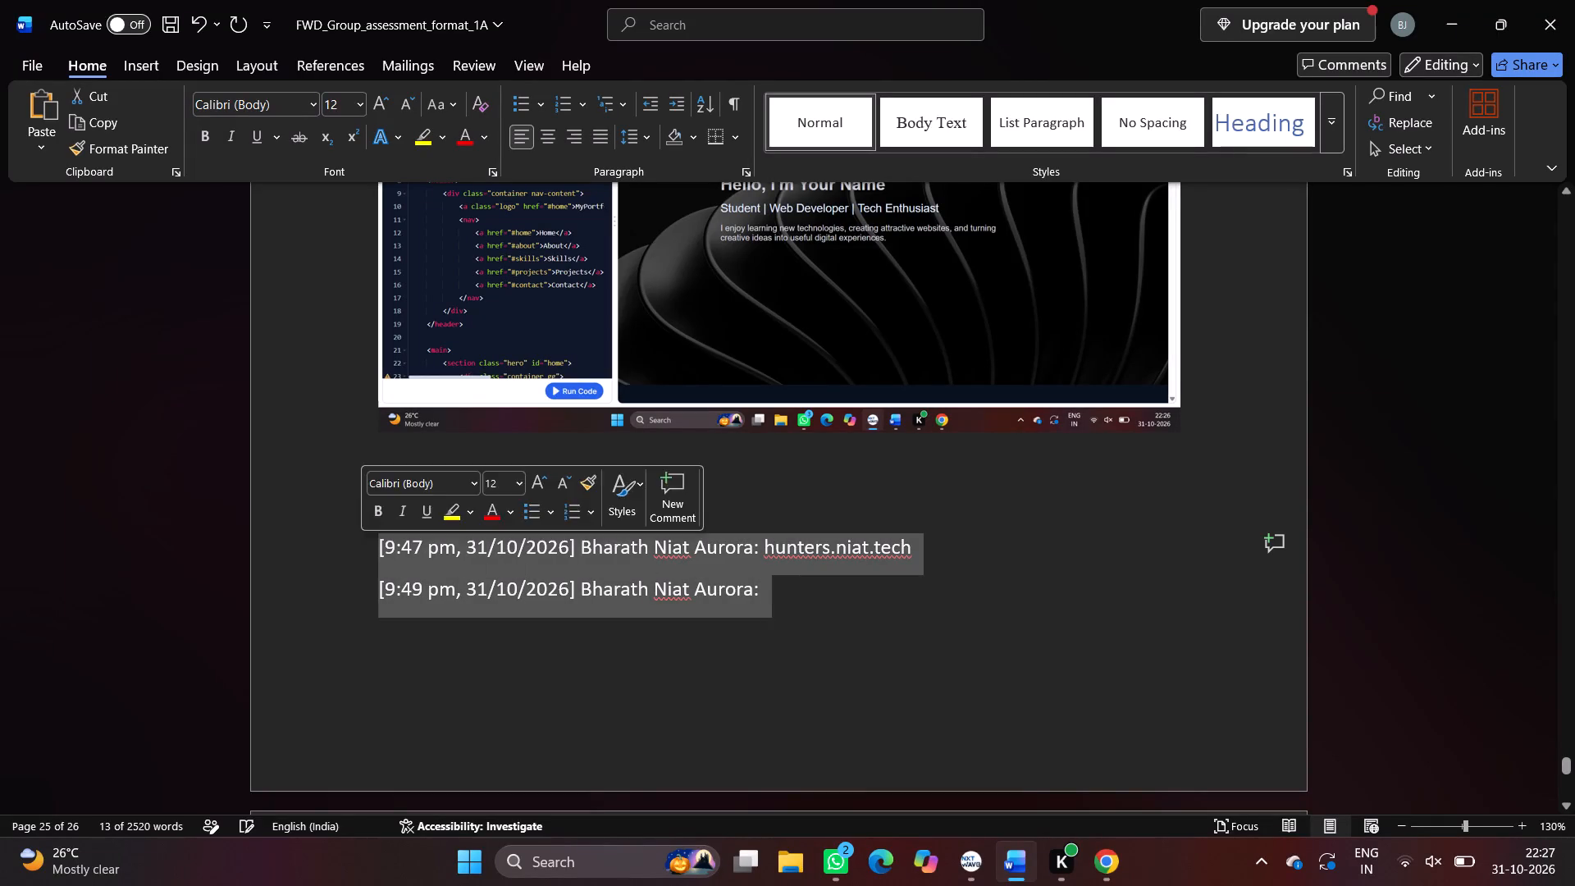
key("BackSpace")
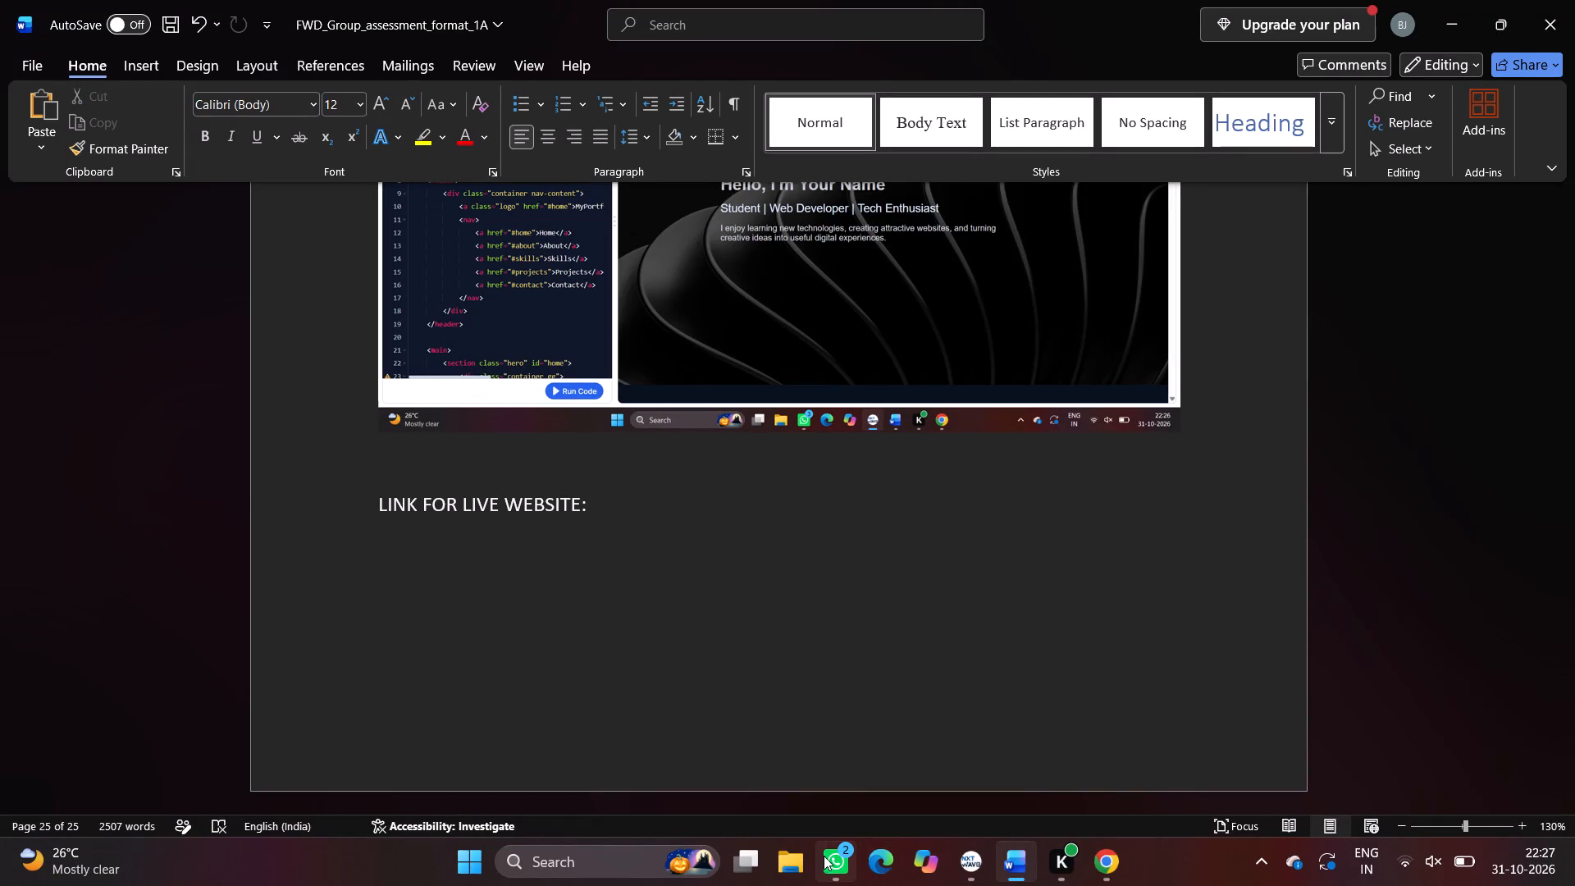
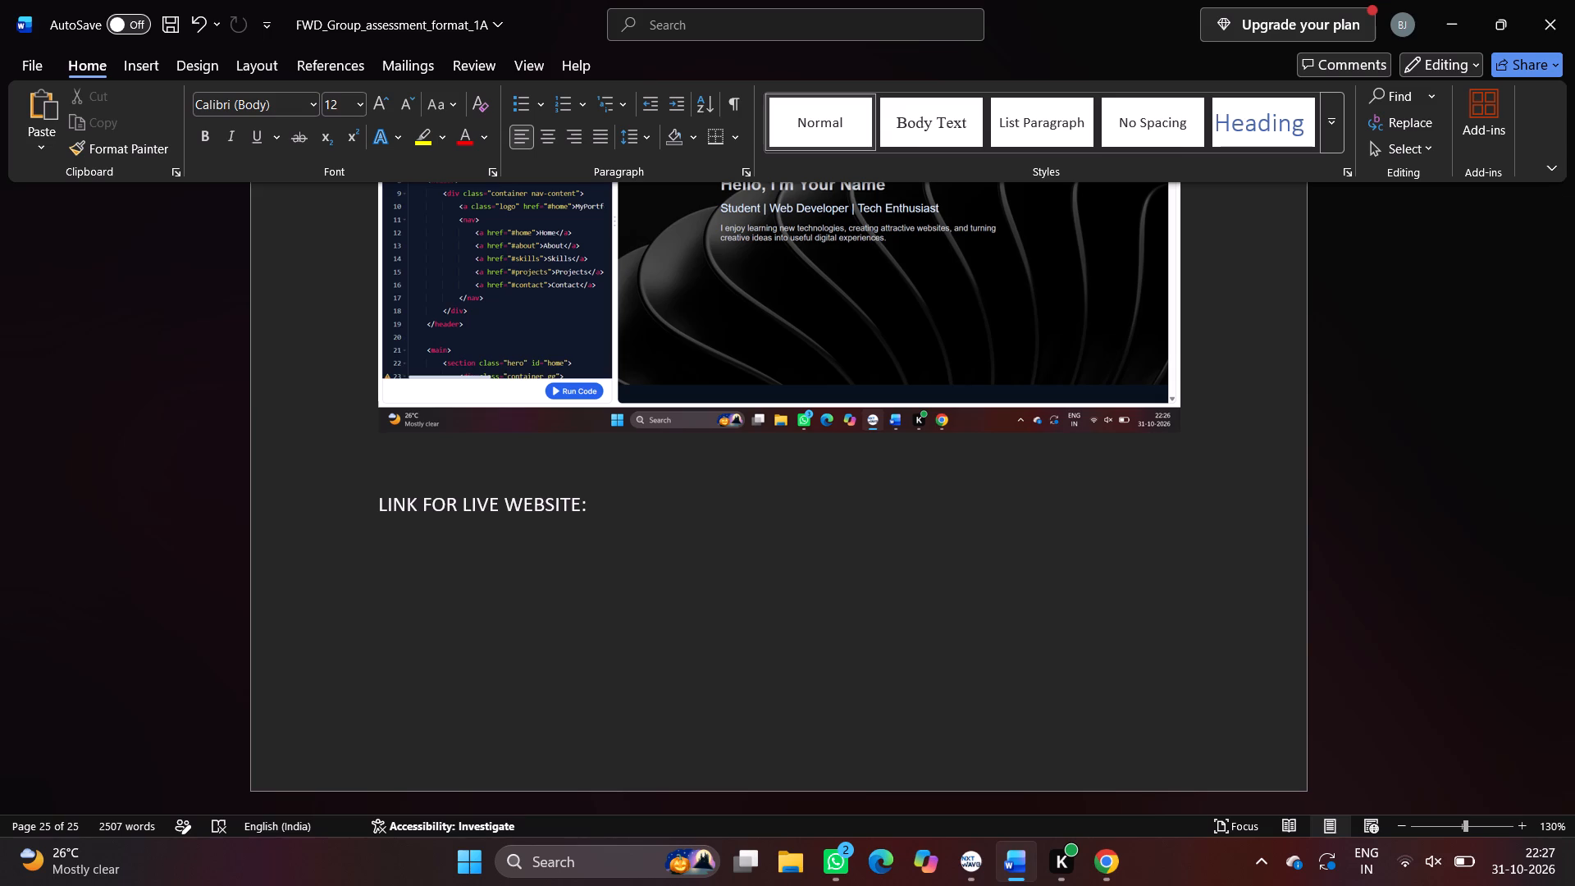
Paste the website address hunters.niat.tech below the LINK FOR LIVE WEBSITE: heading.
key("ctrl+v")
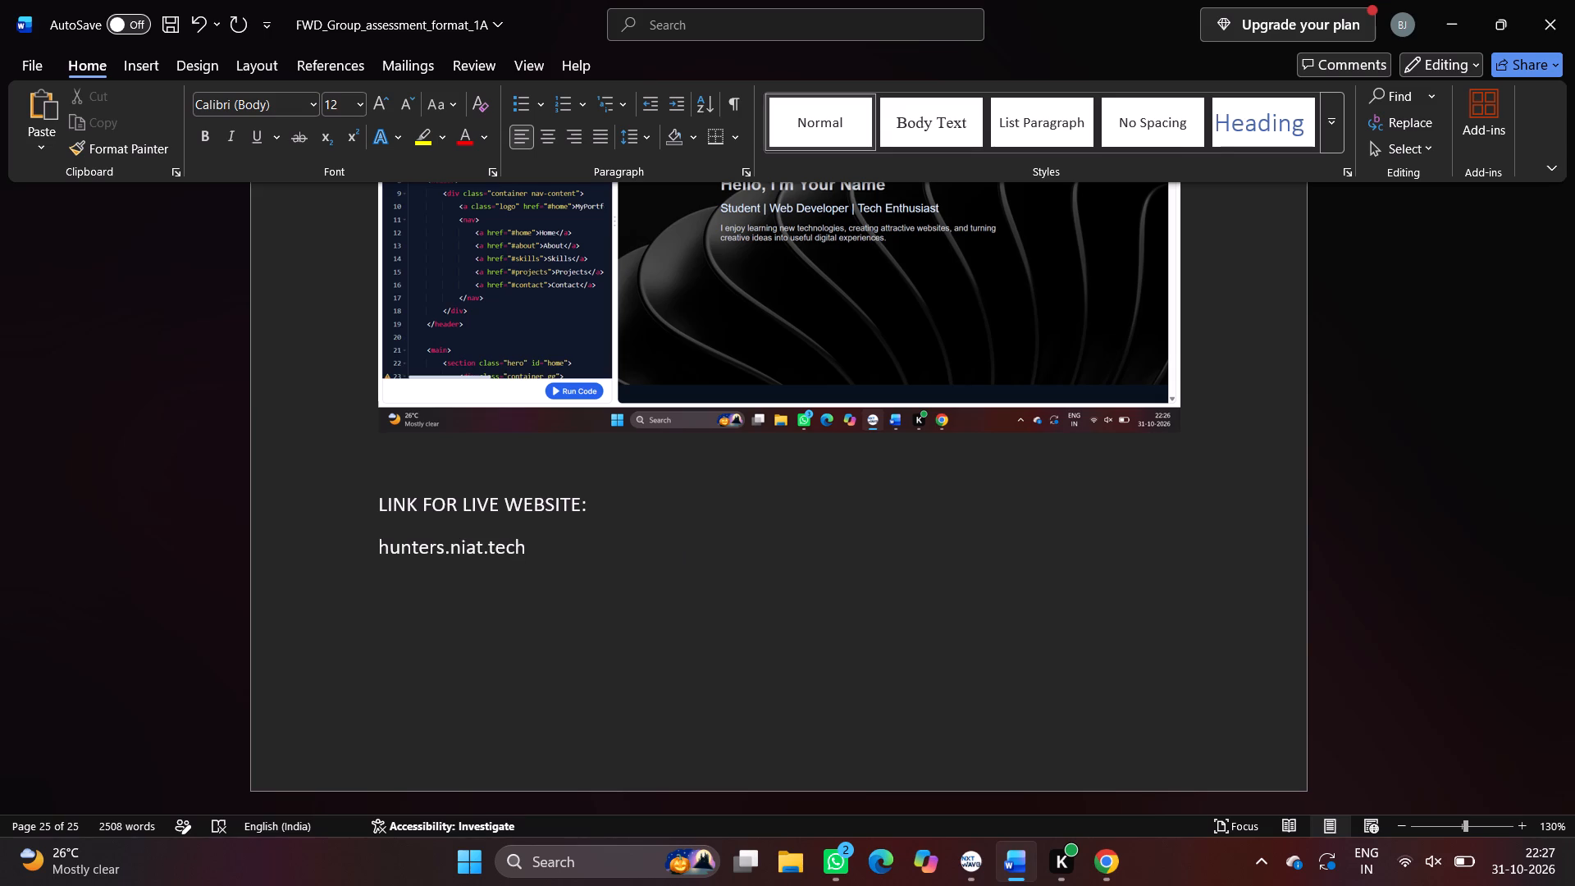
Turn on AutoSave for the assessment document, saving it to the personal OneDrive.
scroll(699, 198, "up", 5)
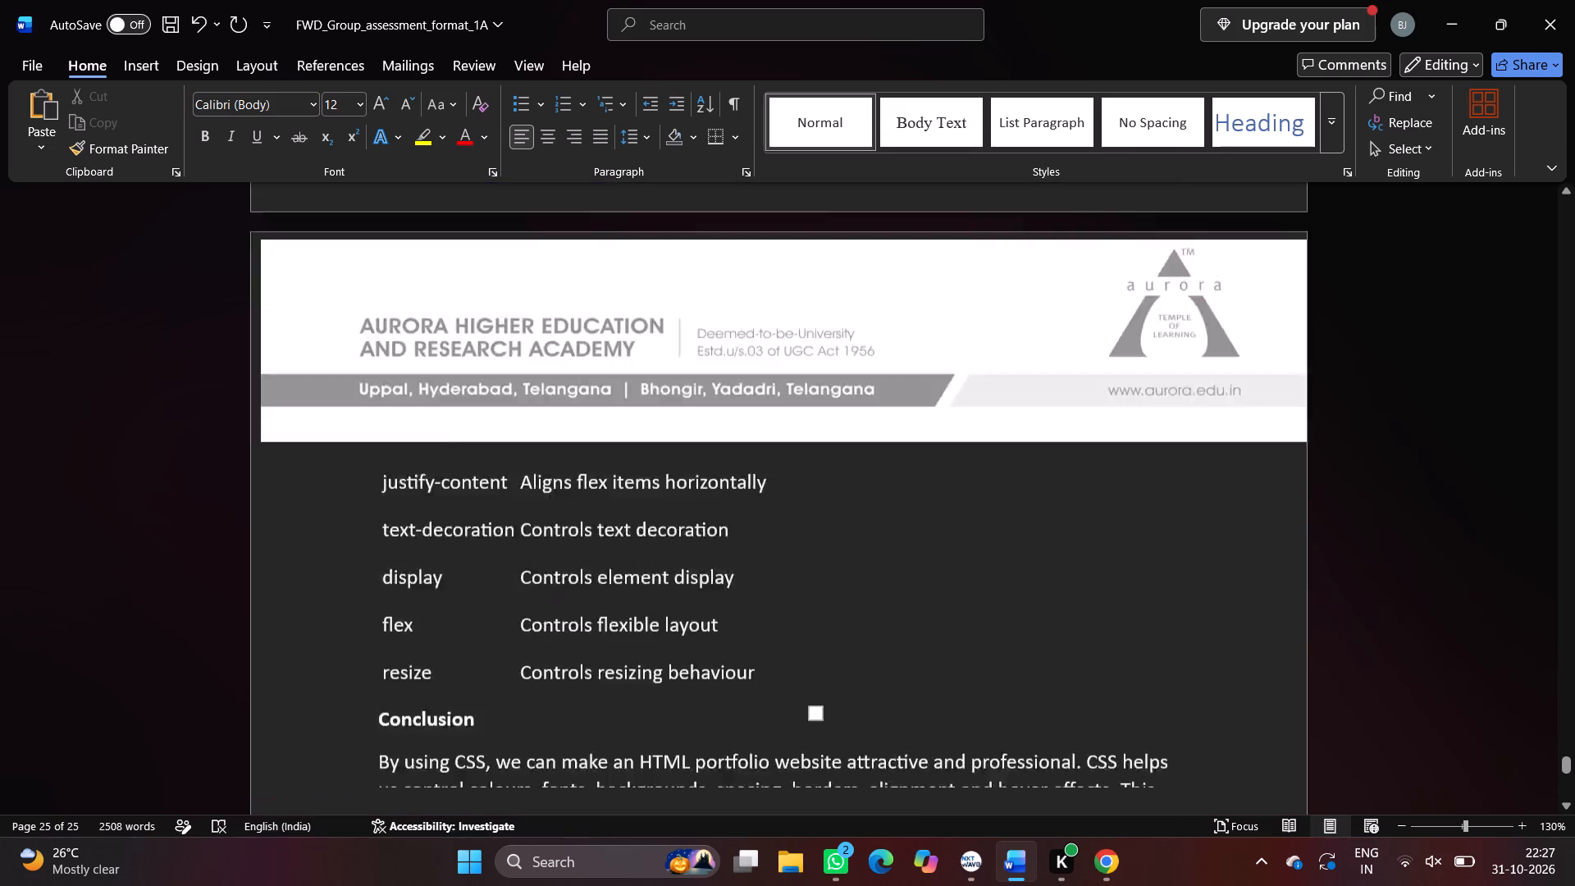
scroll(699, 198, "up", 1)
scroll(494, 161, "up", 18)
scroll(494, 161, "up", 20)
scroll(494, 161, "up", 7)
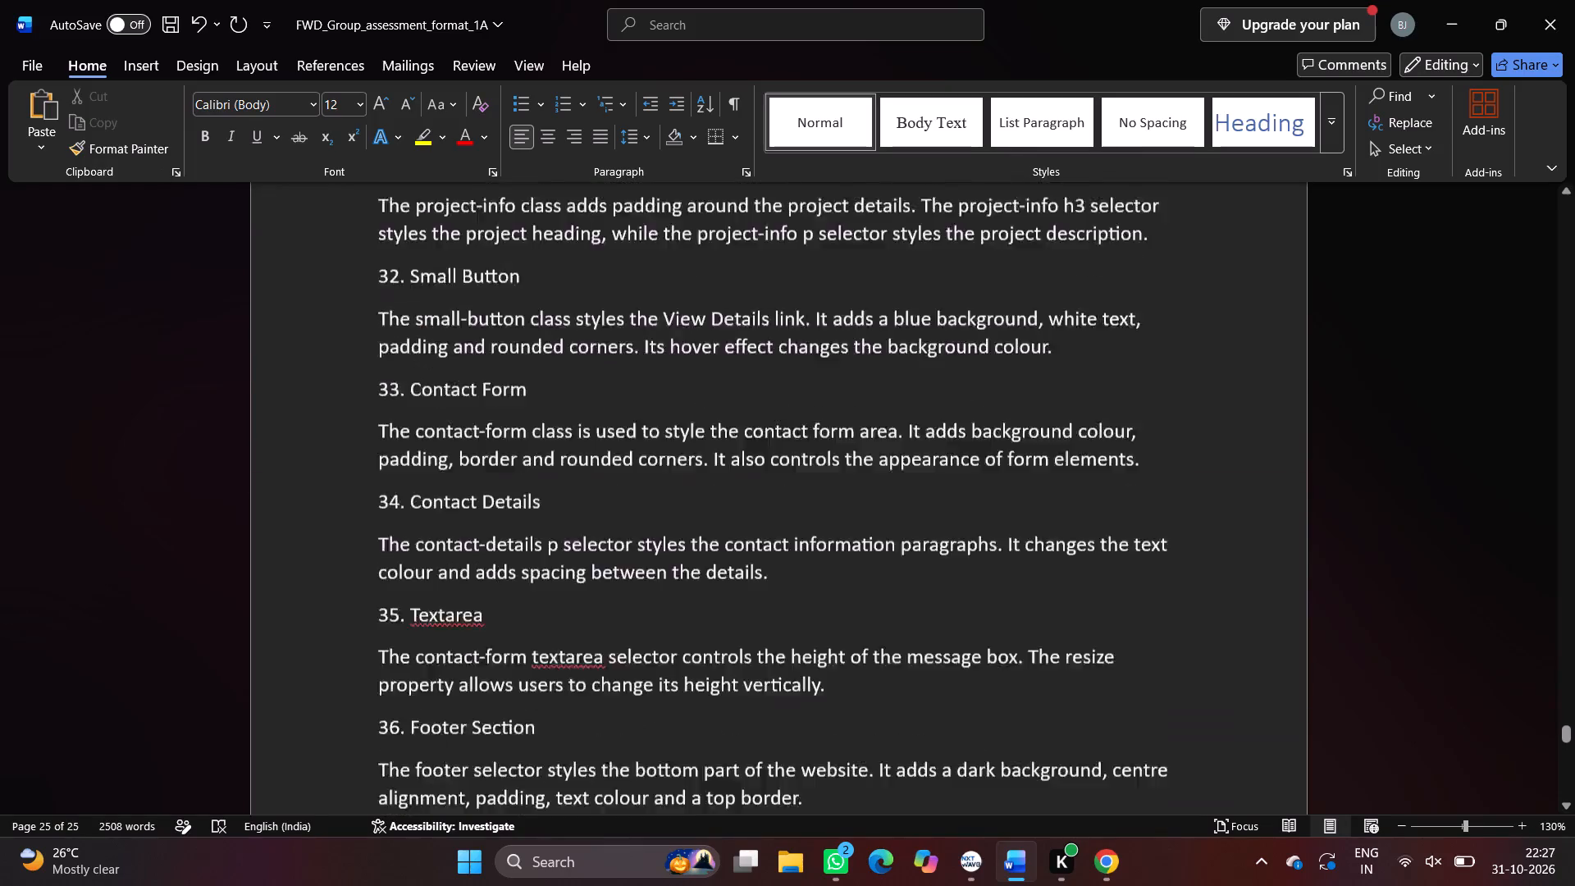
left_click(124, 21)
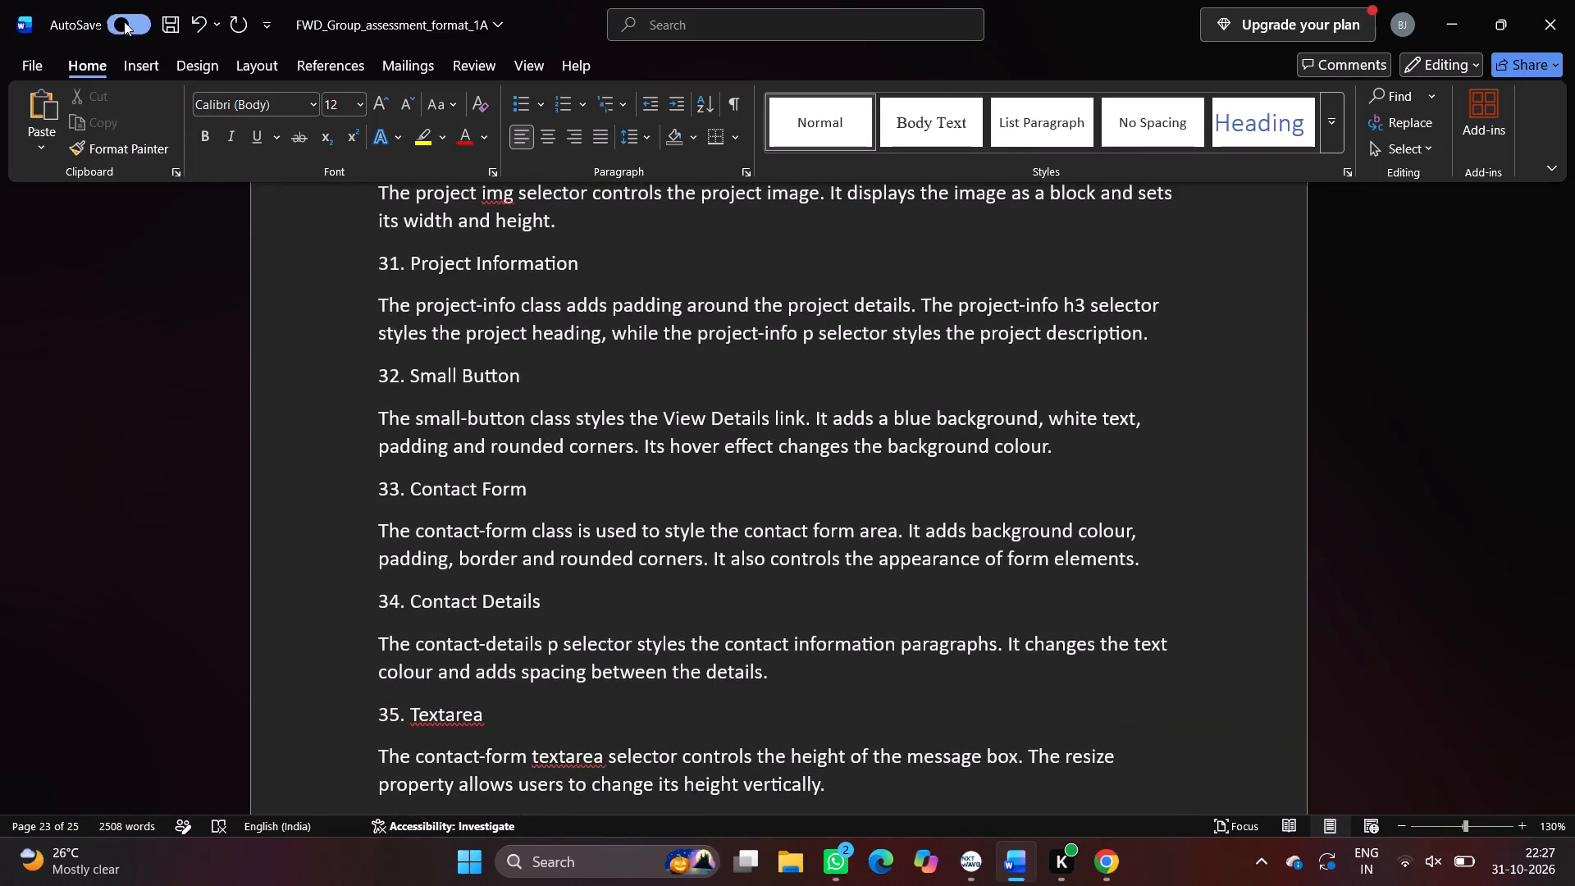
double_click(742, 322)
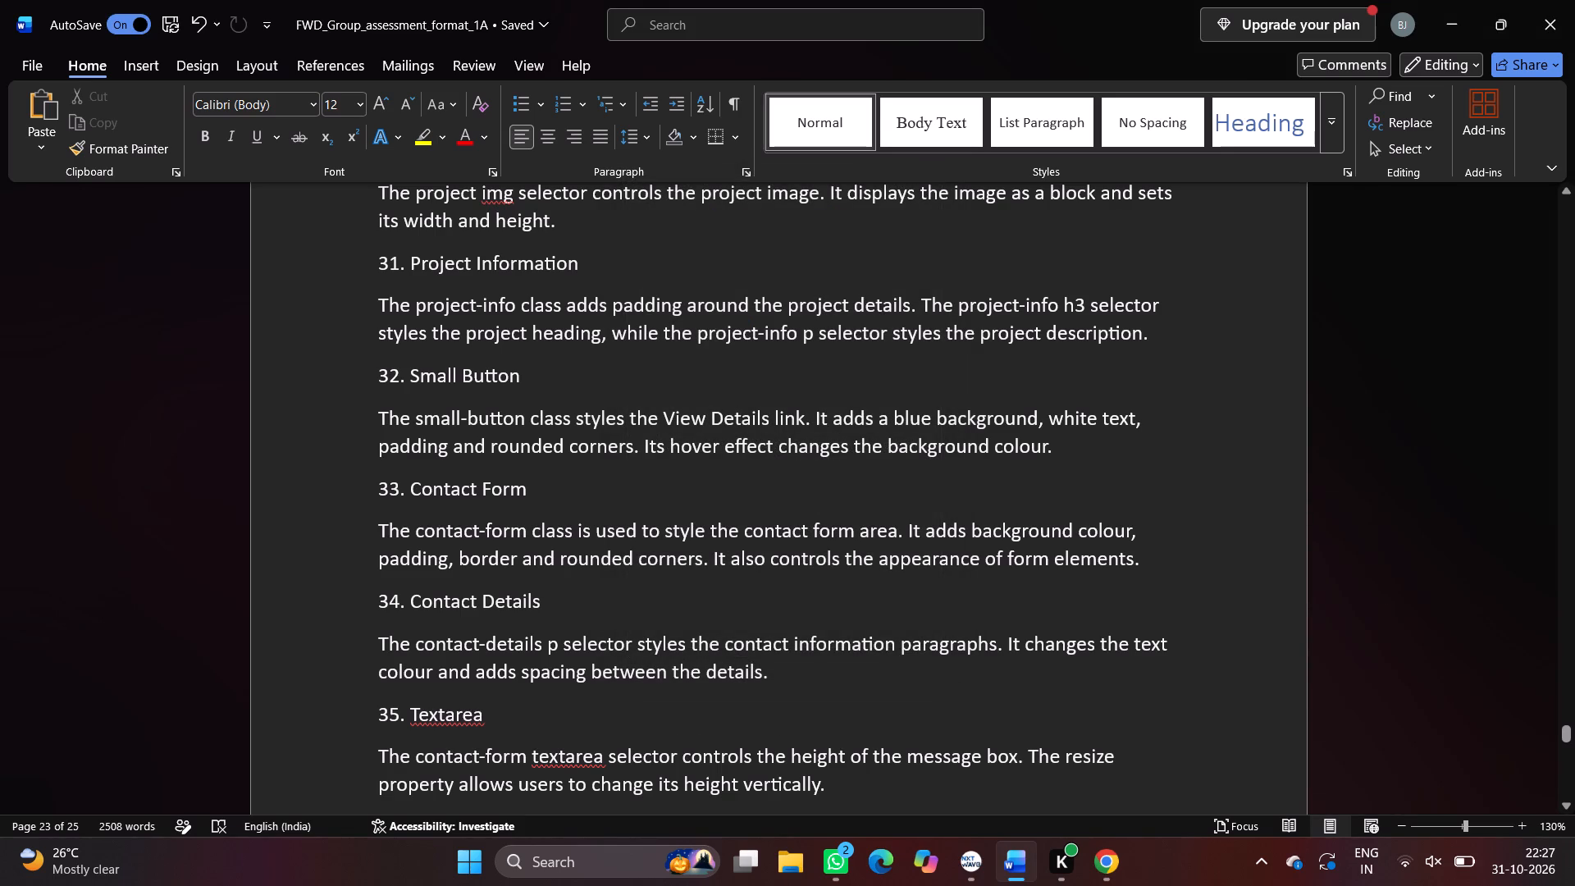
Rename the document file as WEB GROUP ASSESMENT, keeping it in the OneDrive Documents folder.
left_click(436, 11)
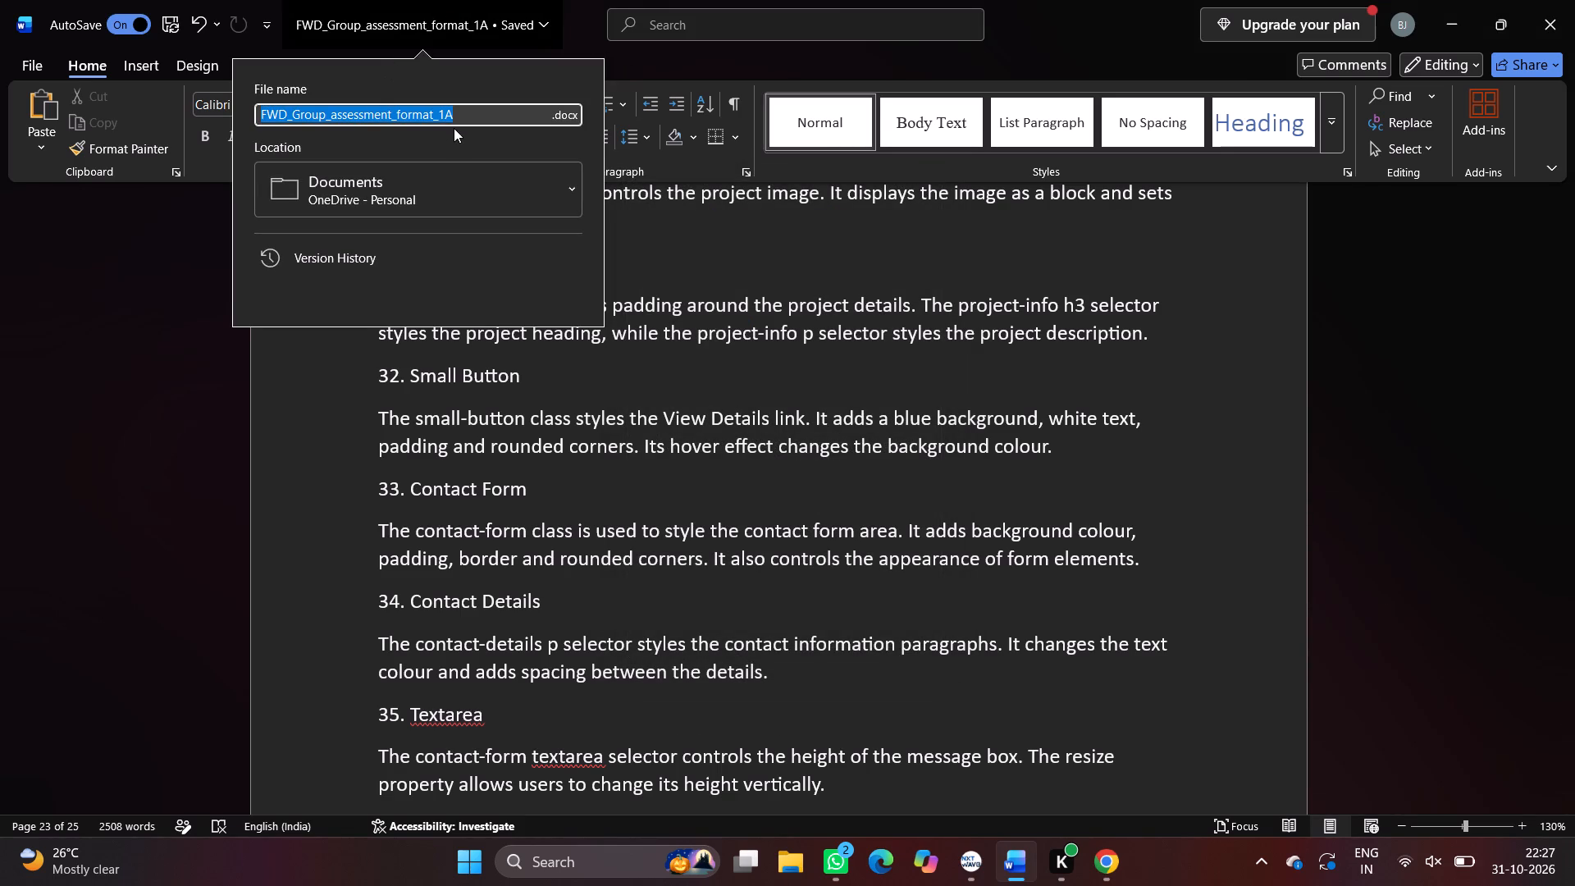
key("BackSpace")
type("WEB")
key("space")
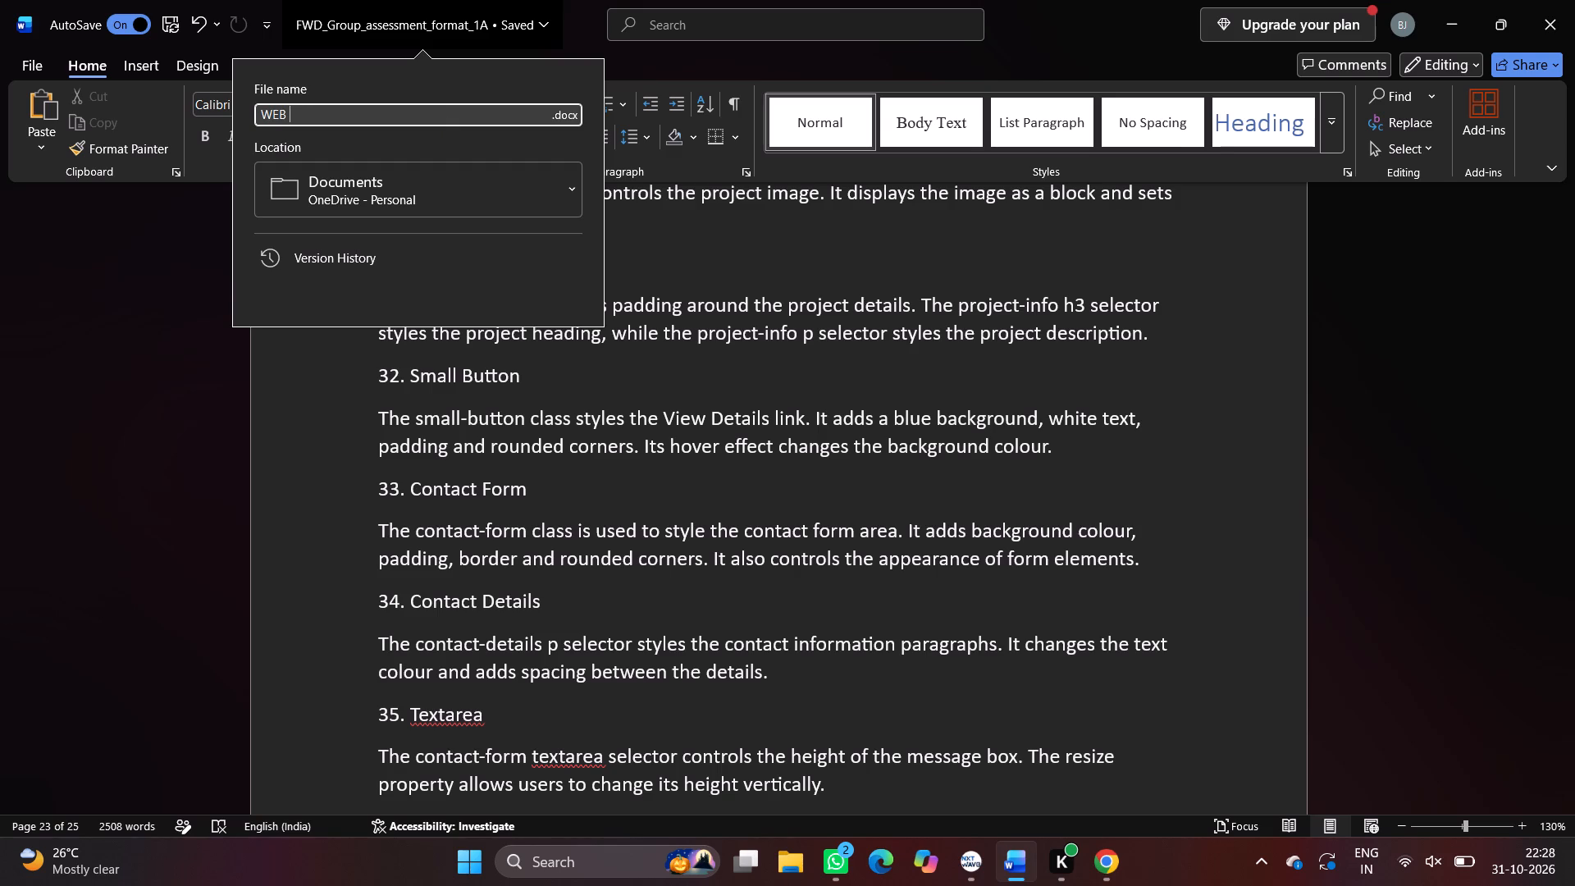
type("GROUP ASSE")
type("SMENT")
left_click(111, 421)
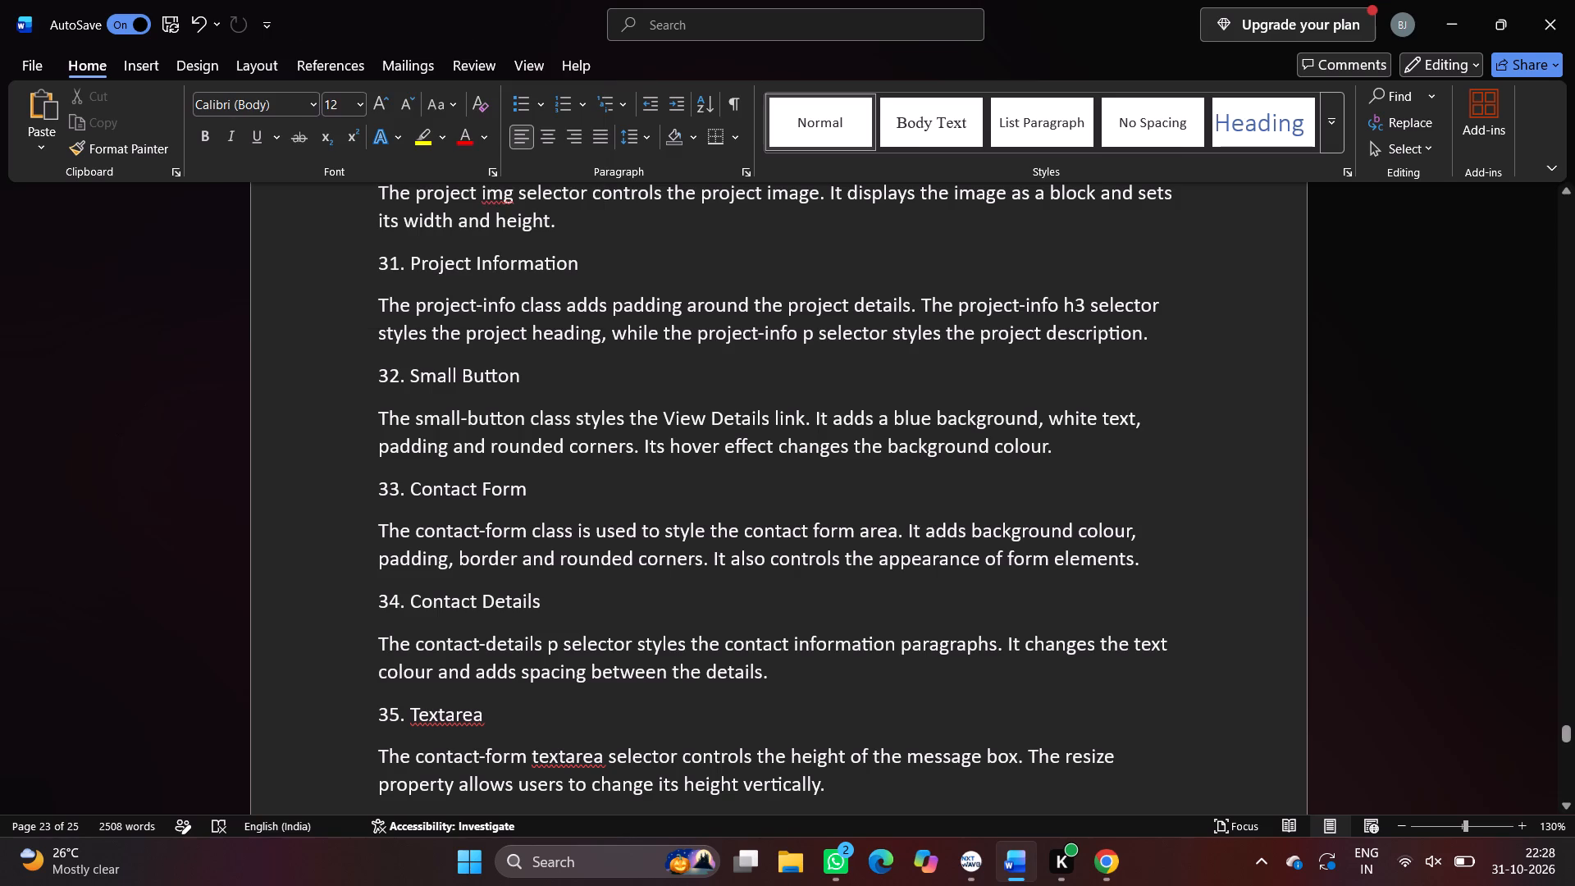
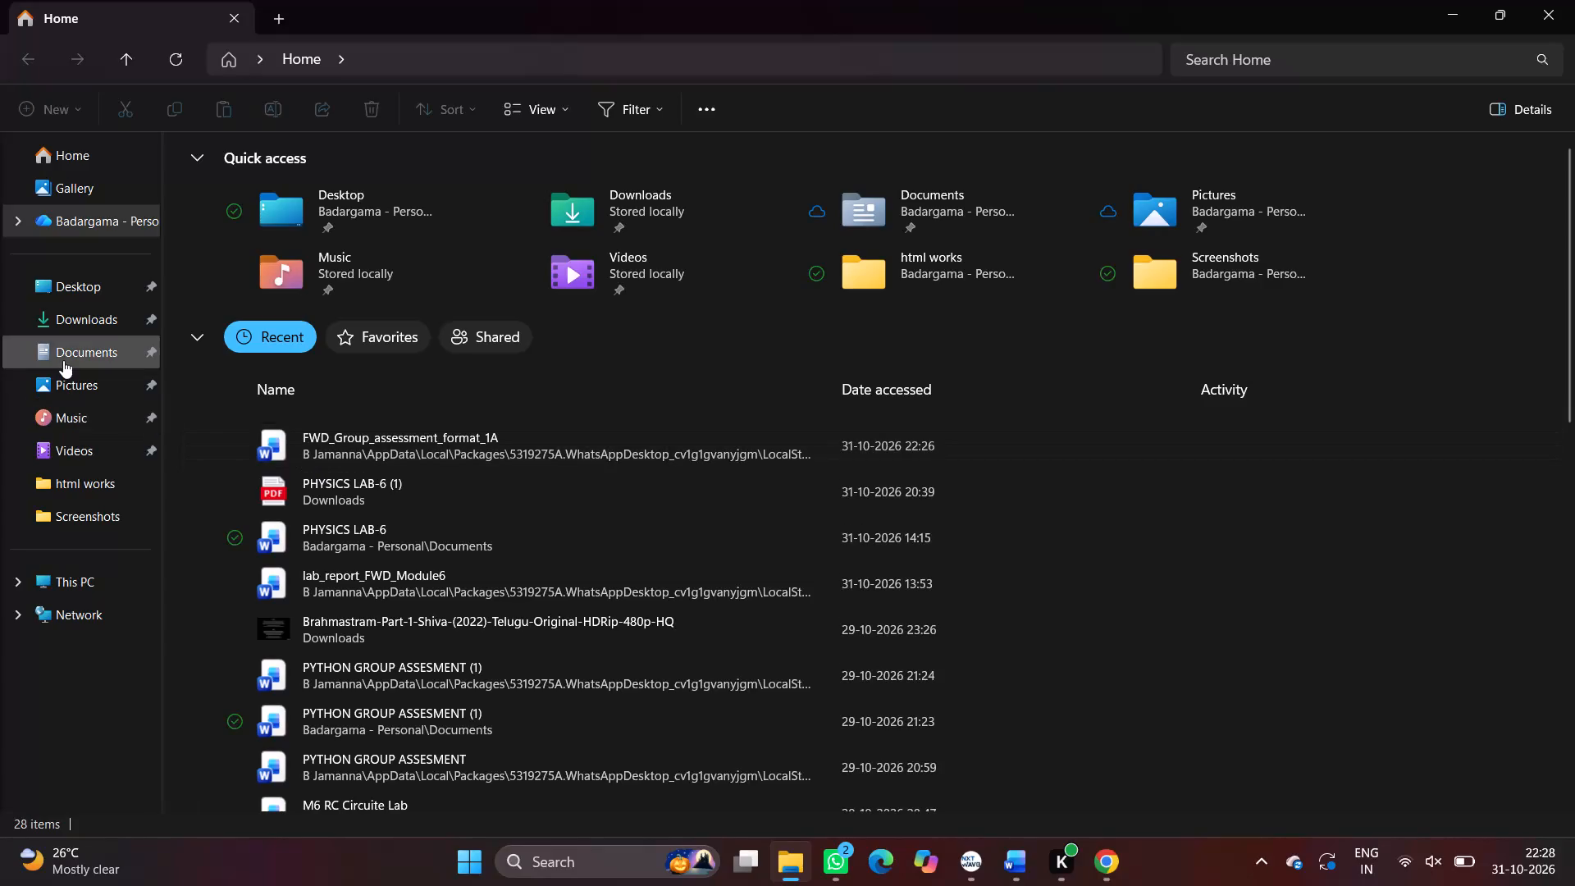
Open WEB GROUP ASSESMENT from the OneDrive Documents folder in File Explorer to review the saved document back to its first page, and close it.
left_click(66, 360)
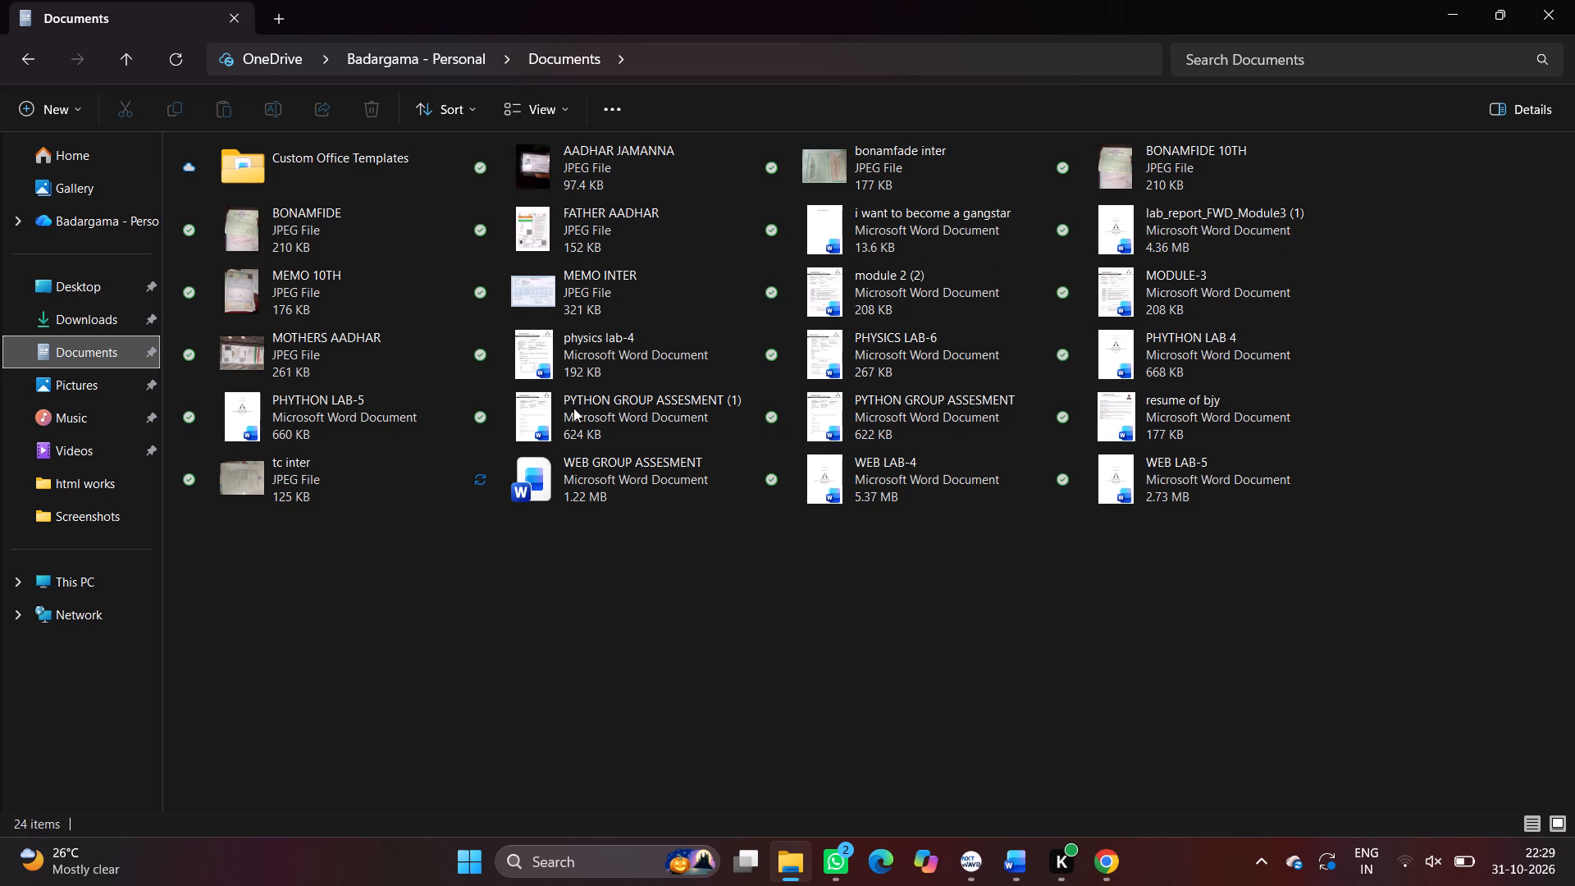
double_click(591, 459)
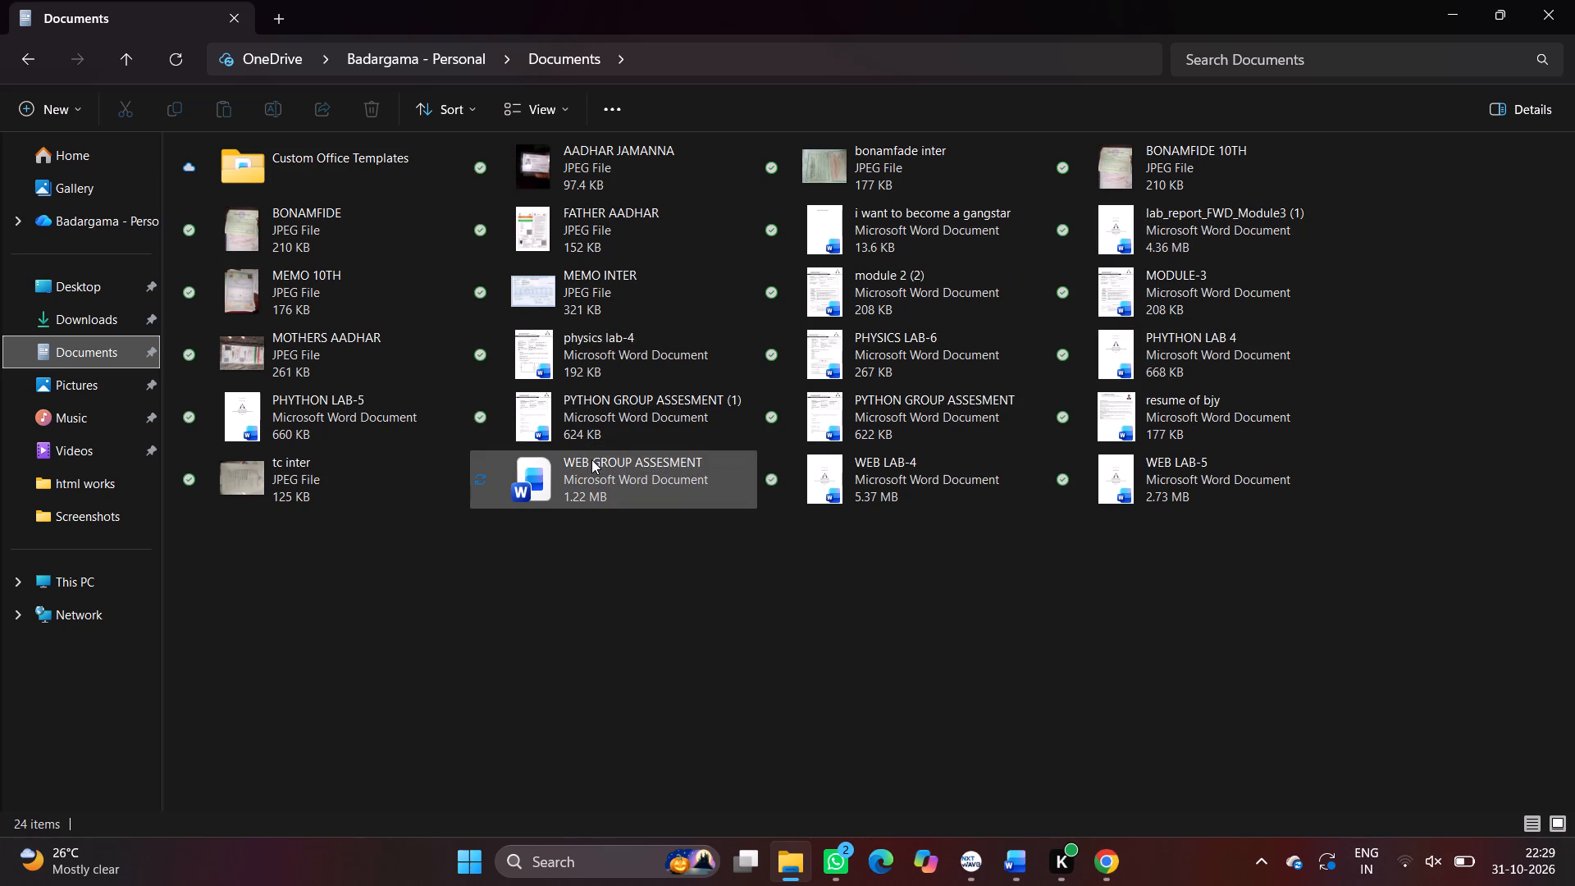
scroll(623, 415, "up", 11)
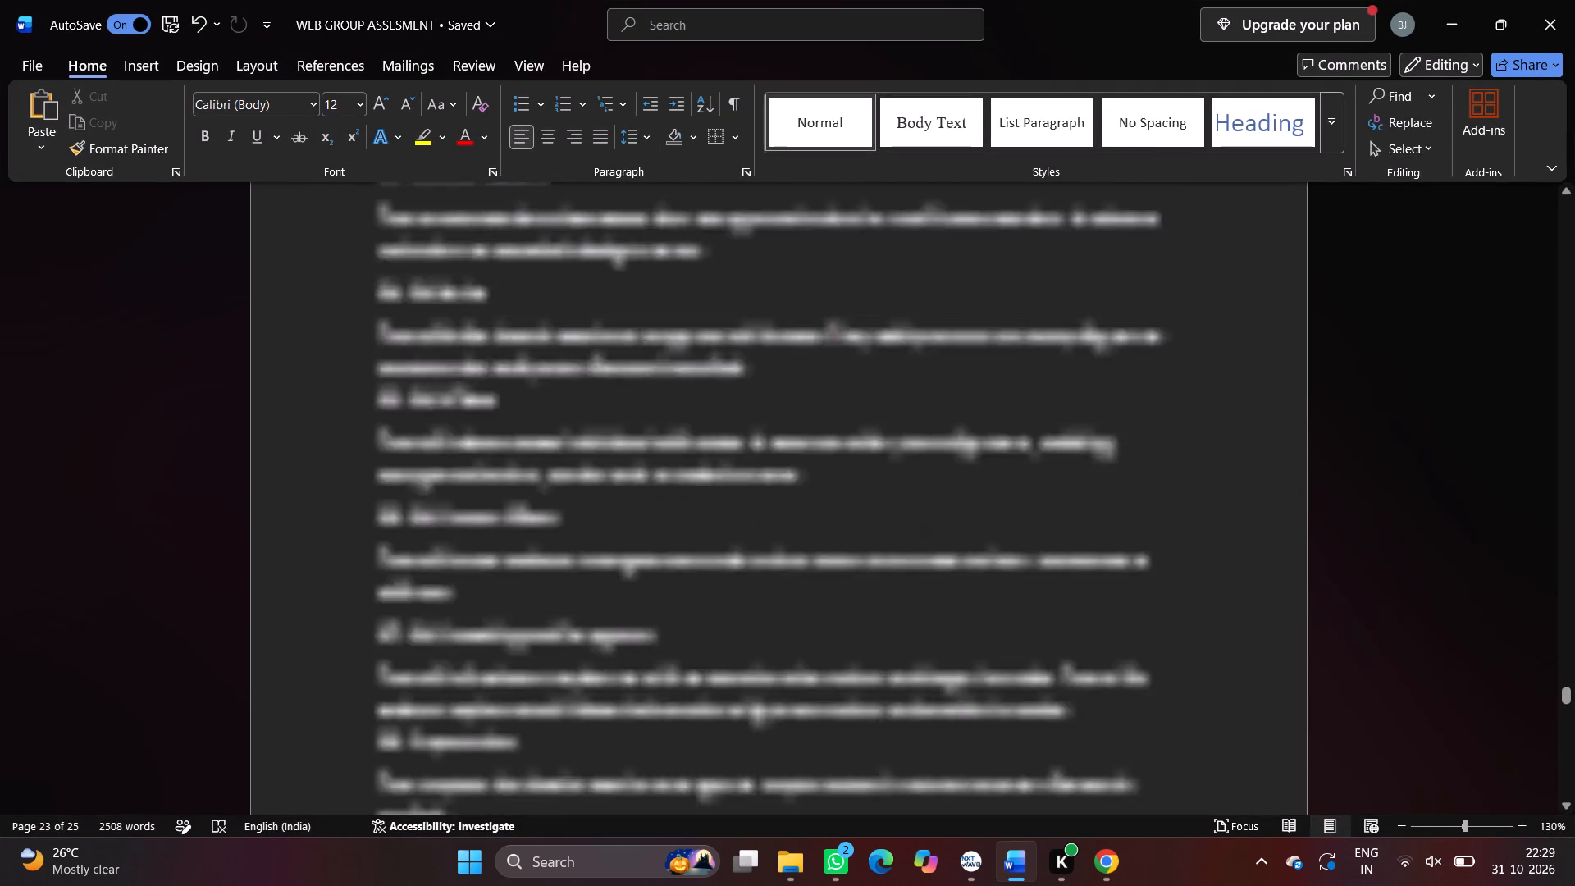
scroll(623, 415, "up", 20)
scroll(623, 415, "up", 13)
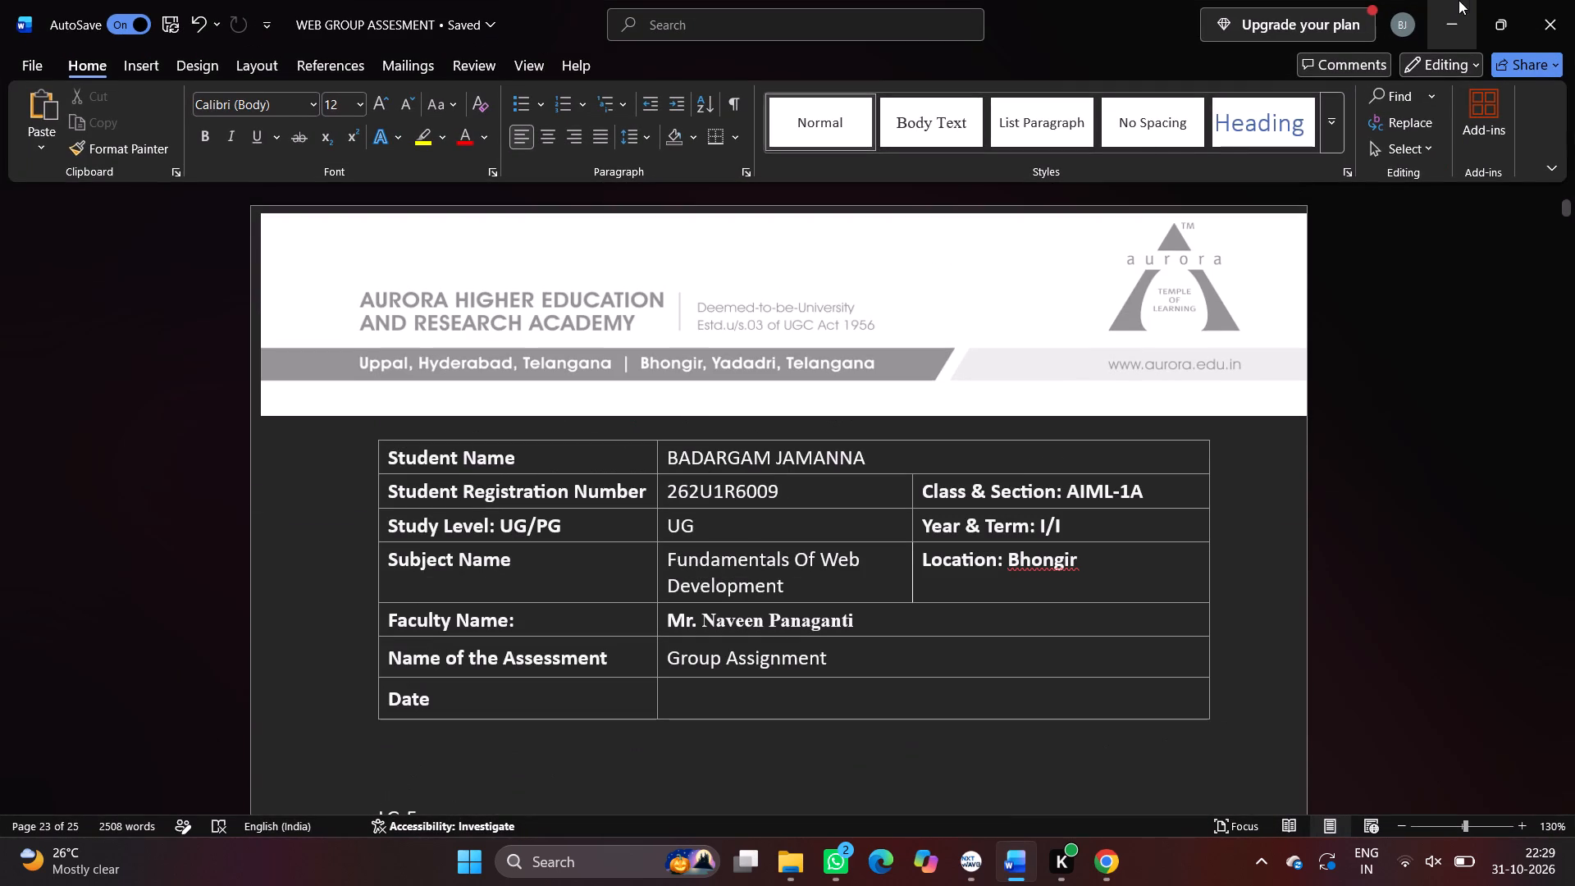
left_click(1570, 27)
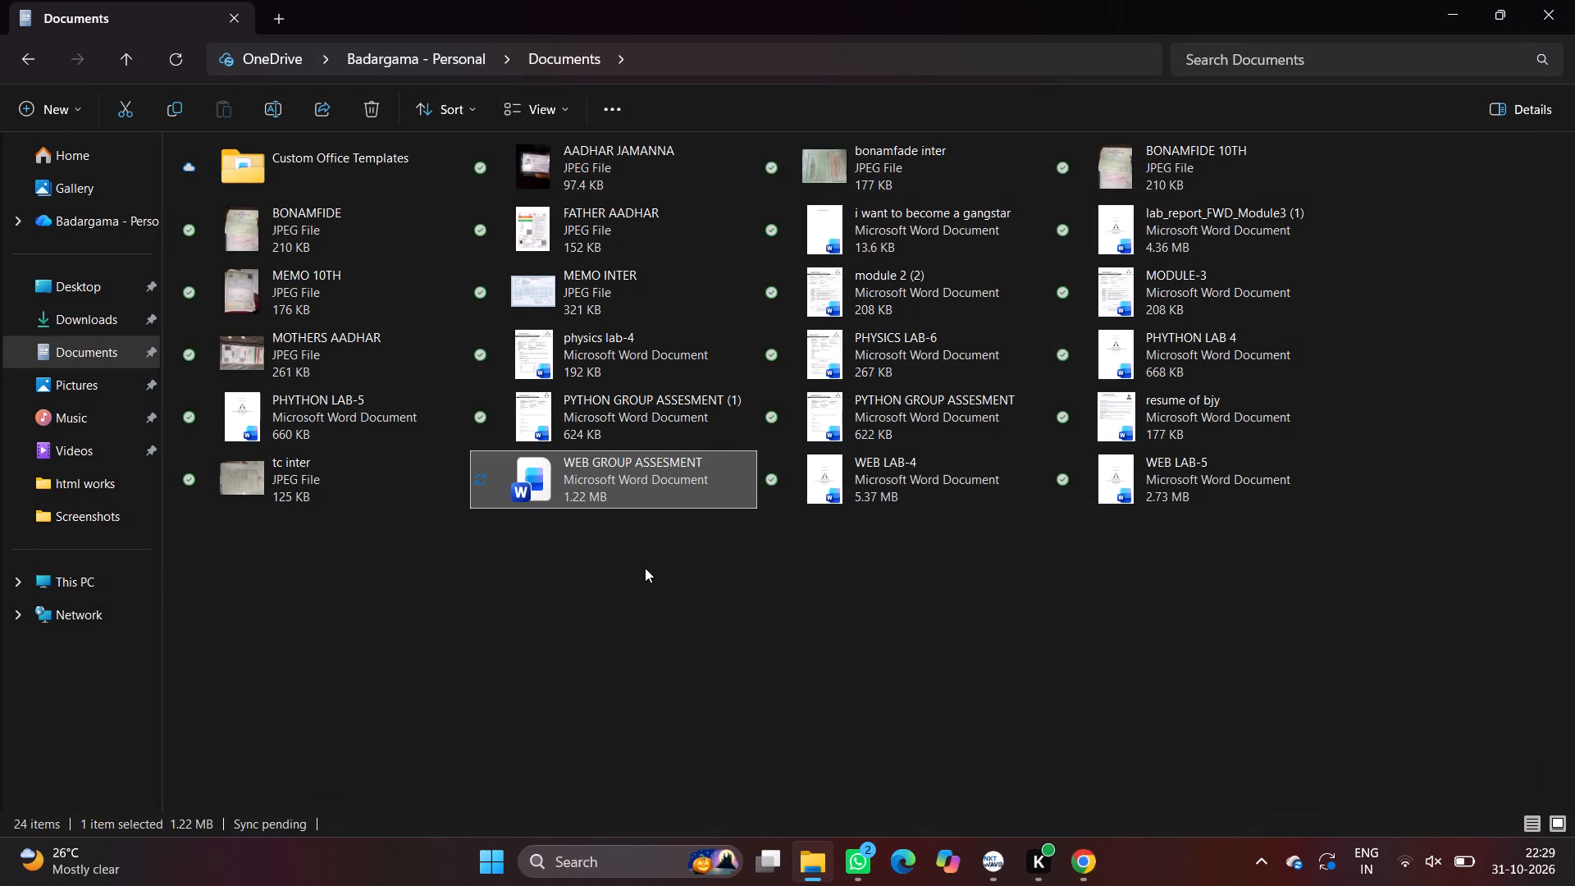
scroll(605, 553, "down", 4)
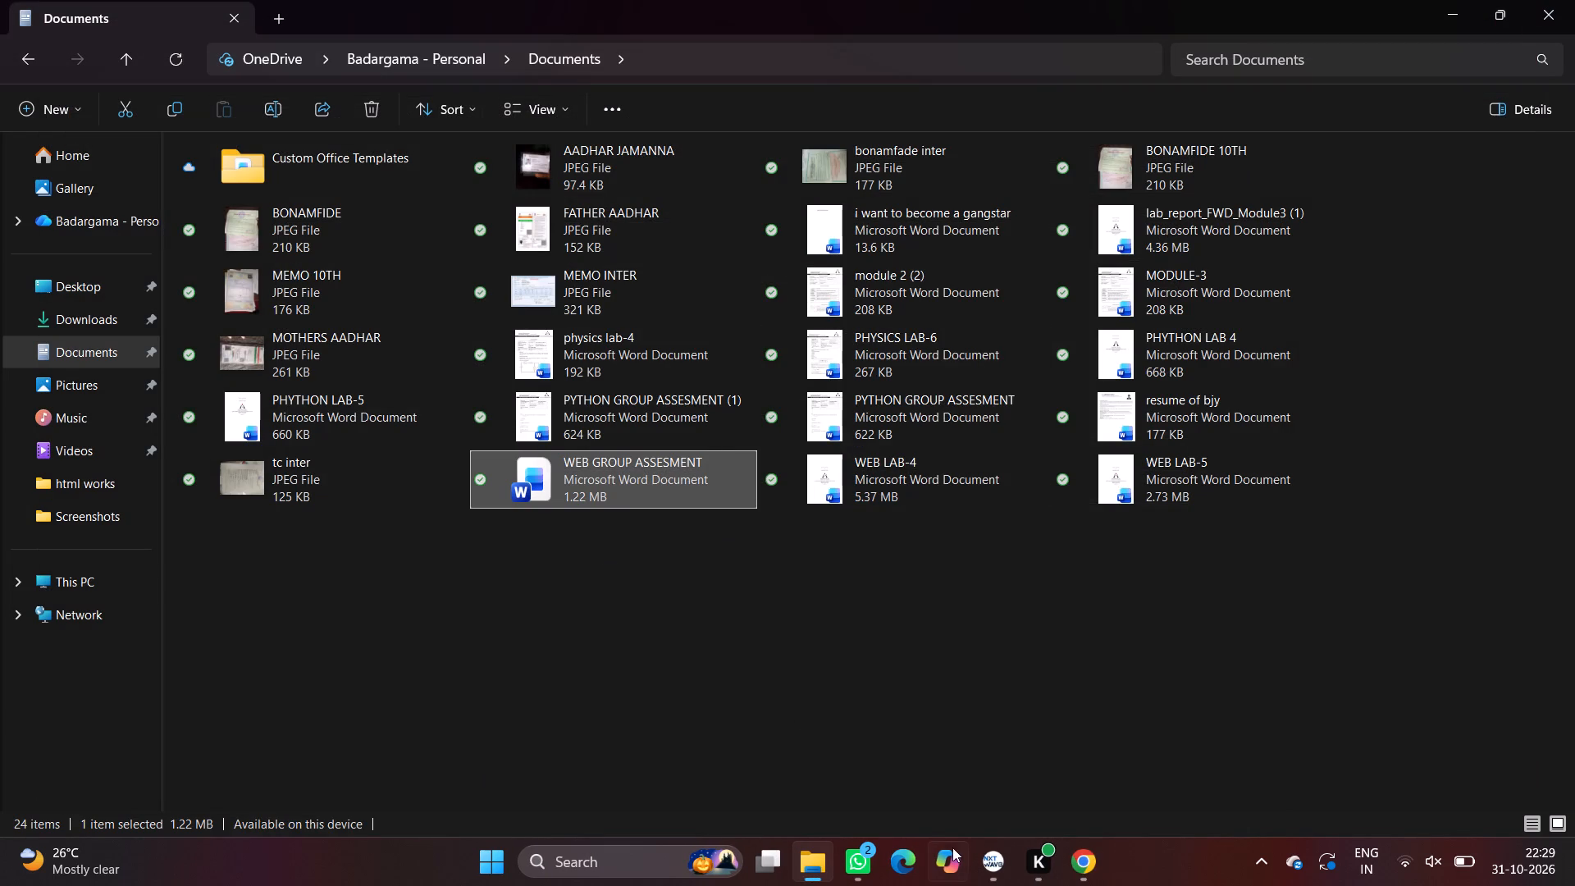